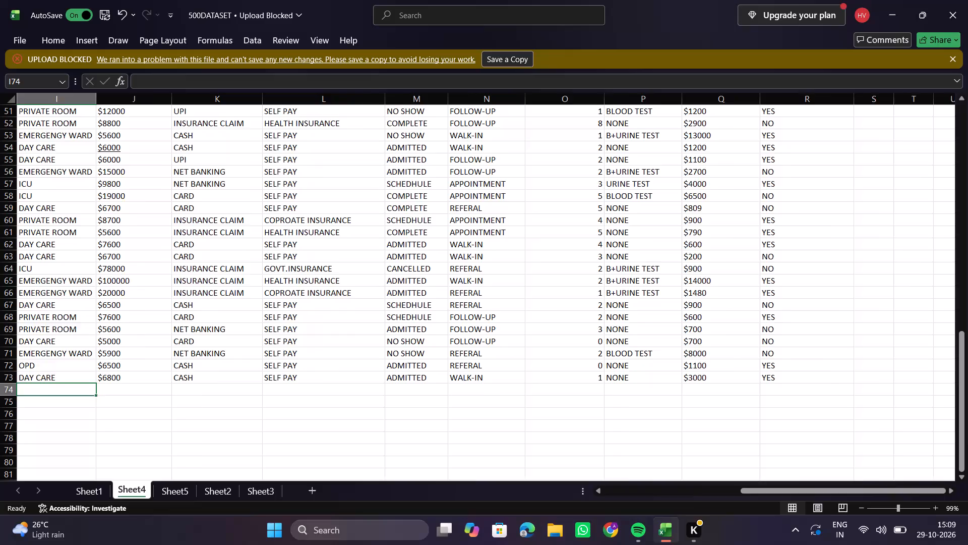
Look through the data on Sheet4, Sheet2, Sheet3 and Sheet5, including how the first-column IDs are written.
scroll(47, 389, right, 8)
scroll(302, 427, left, 9)
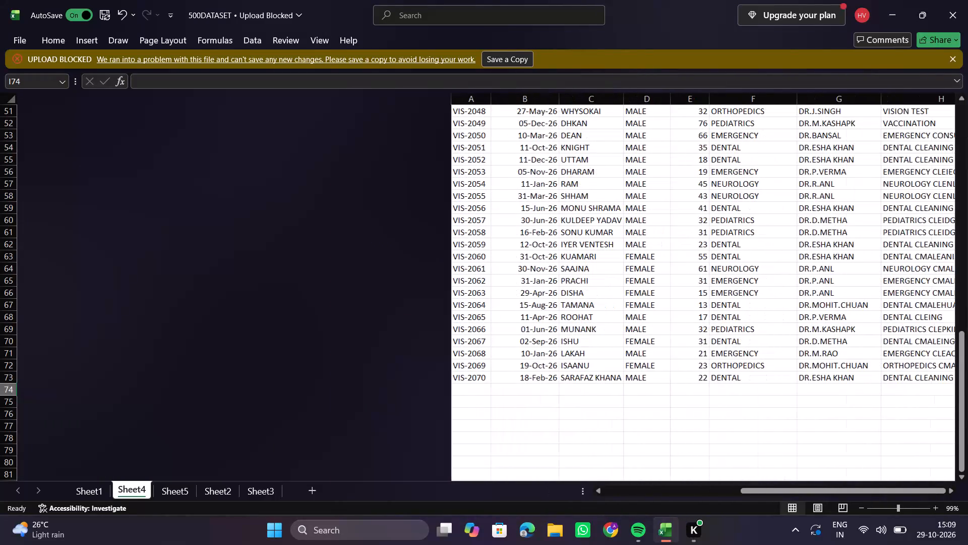
scroll(302, 427, left, 2)
click(33, 390)
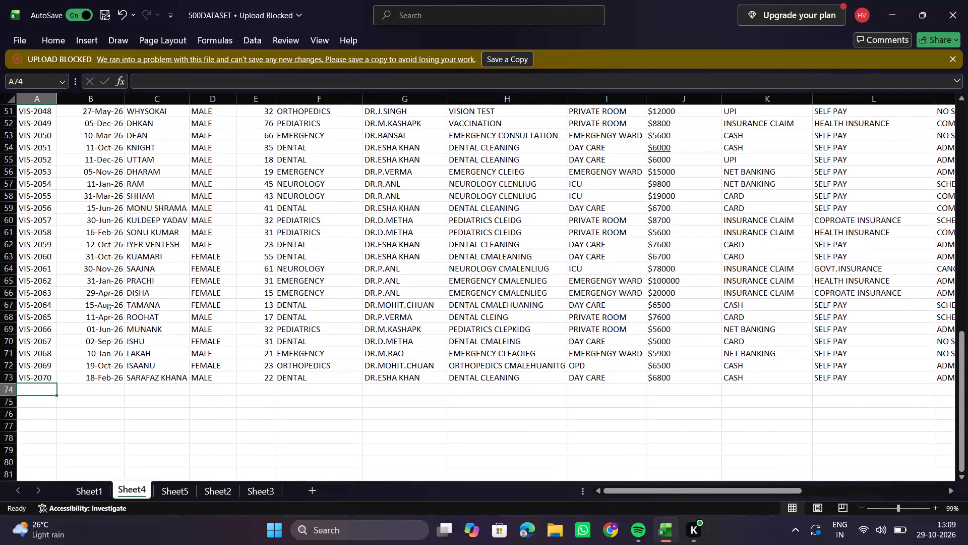
click(222, 487)
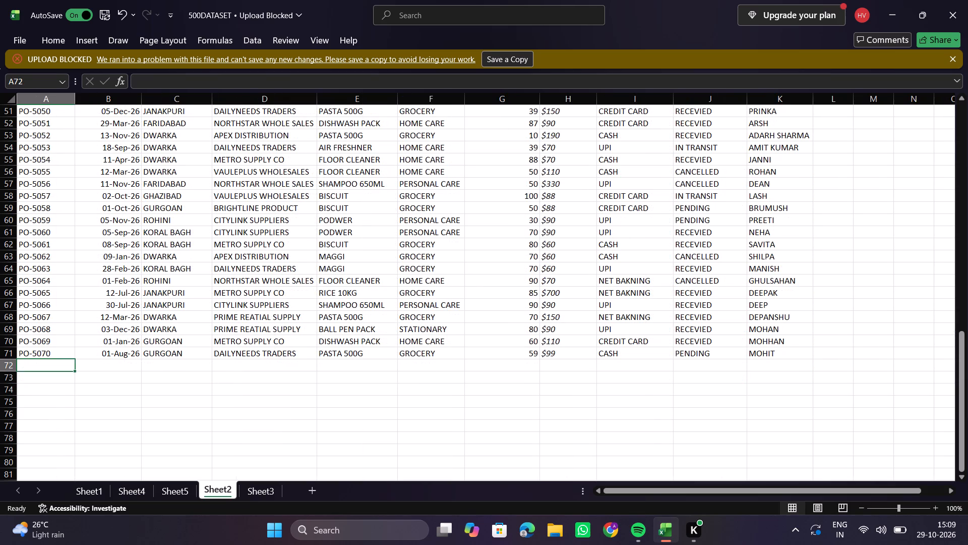
click(246, 493)
click(209, 494)
click(167, 492)
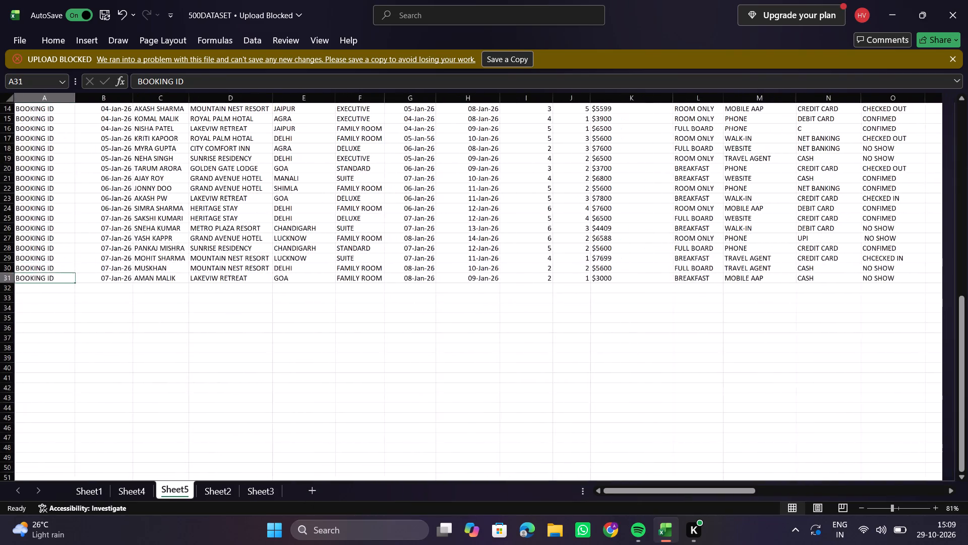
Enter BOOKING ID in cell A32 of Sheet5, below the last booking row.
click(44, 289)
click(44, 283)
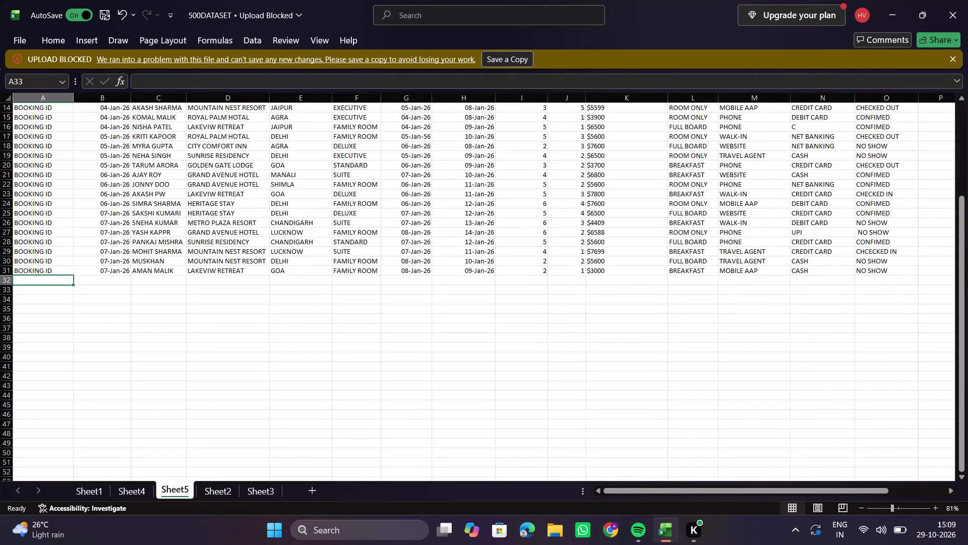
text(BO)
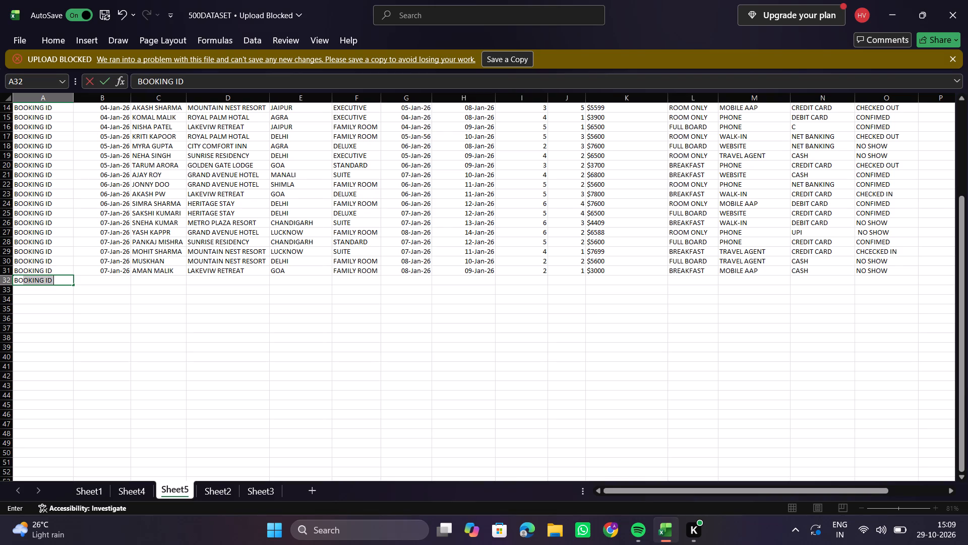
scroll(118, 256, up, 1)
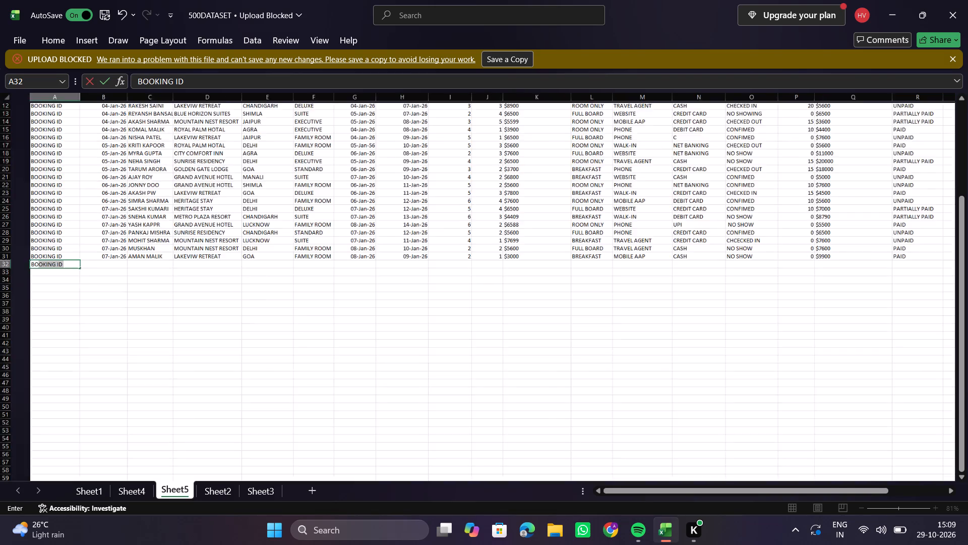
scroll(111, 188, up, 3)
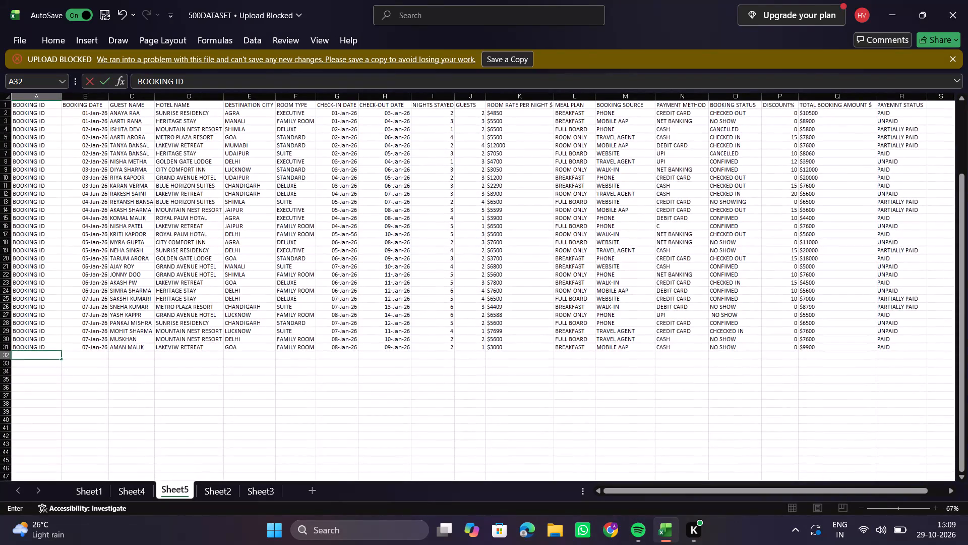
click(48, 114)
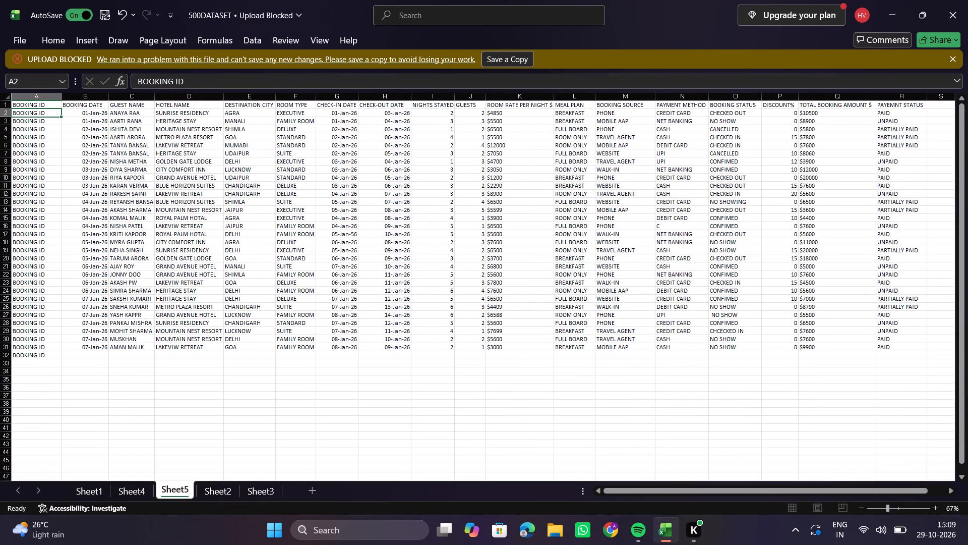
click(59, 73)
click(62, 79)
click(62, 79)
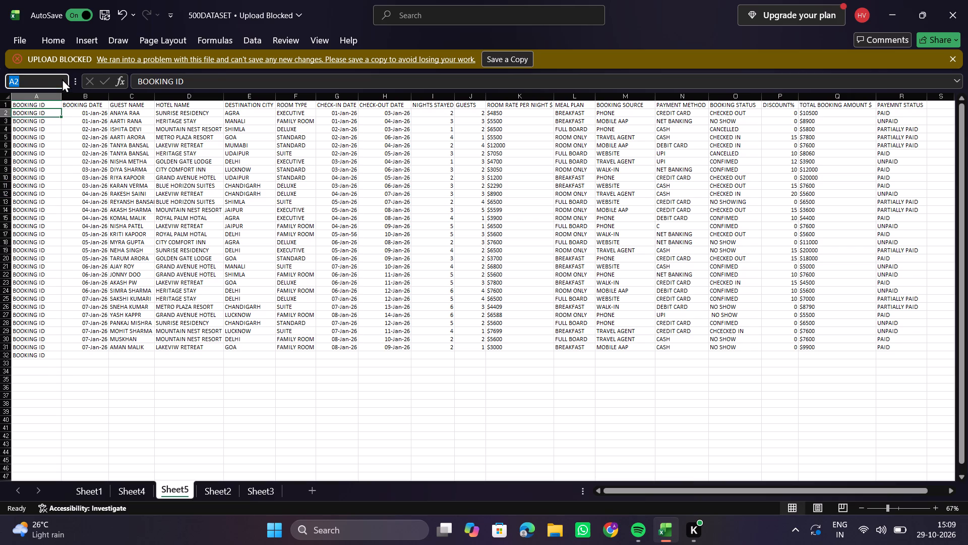
Undo the A32 entry on Sheet5 and the earlier edits on Sheet4, including those in P48 and J54, and check Sheet4.
click(118, 15)
click(118, 15)
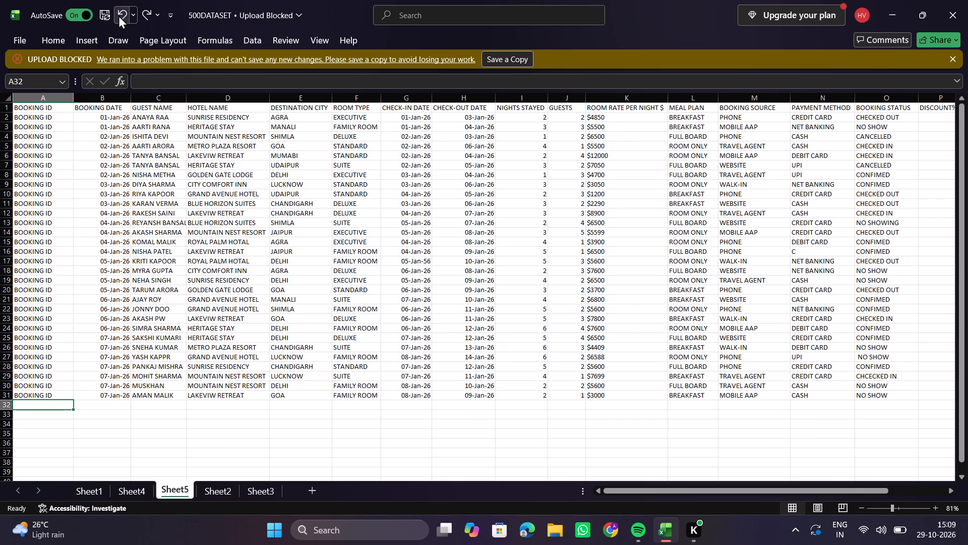
click(118, 15)
triple_click(118, 15)
click(118, 15)
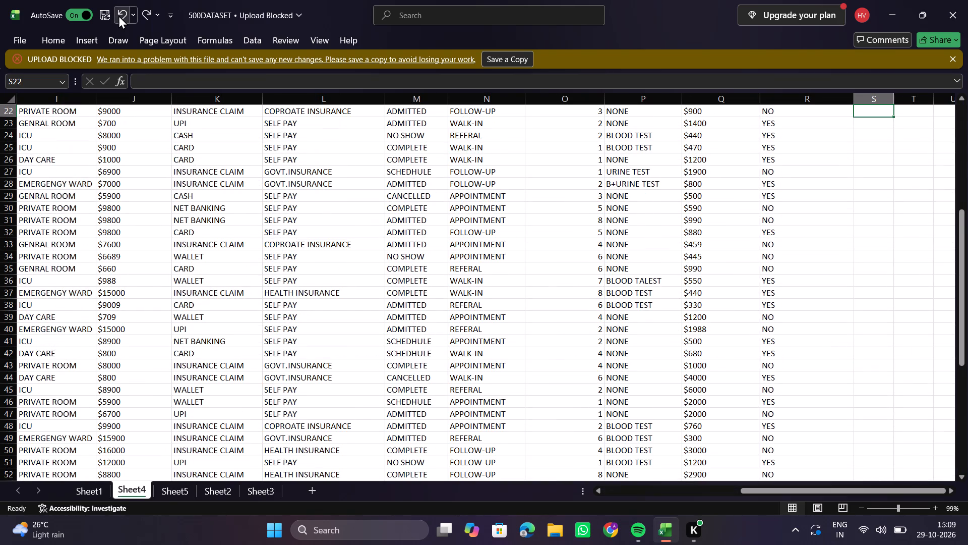
click(118, 15)
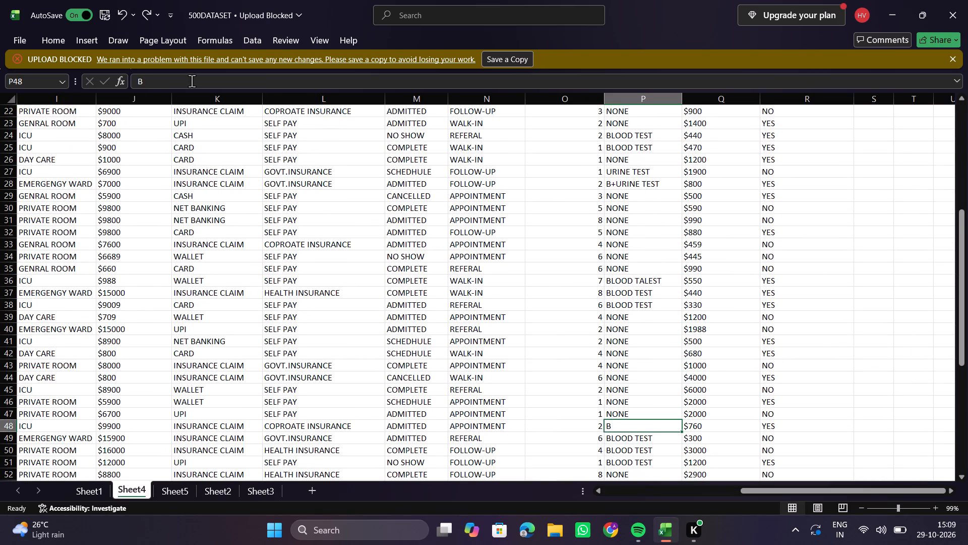
click(122, 16)
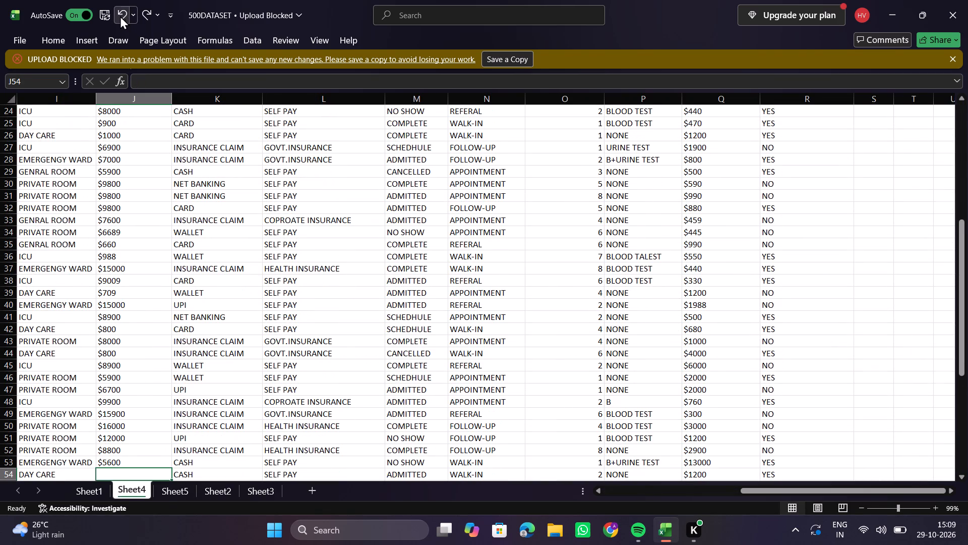
triple_click(119, 16)
triple_click(119, 16)
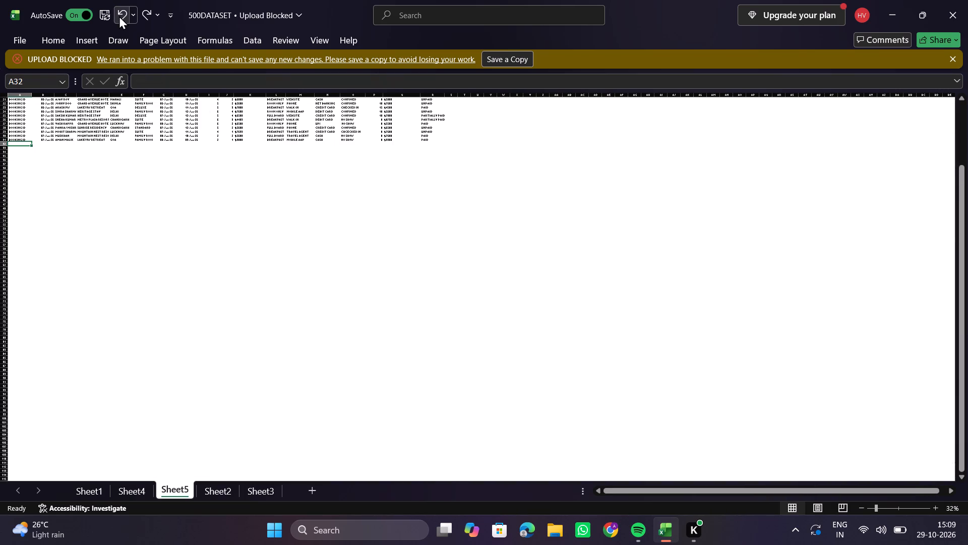
click(119, 16)
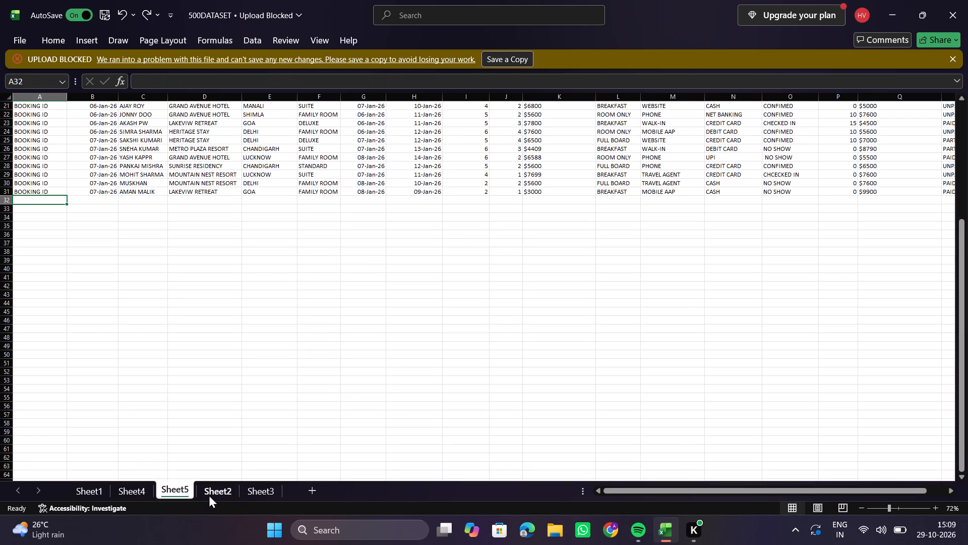
click(138, 487)
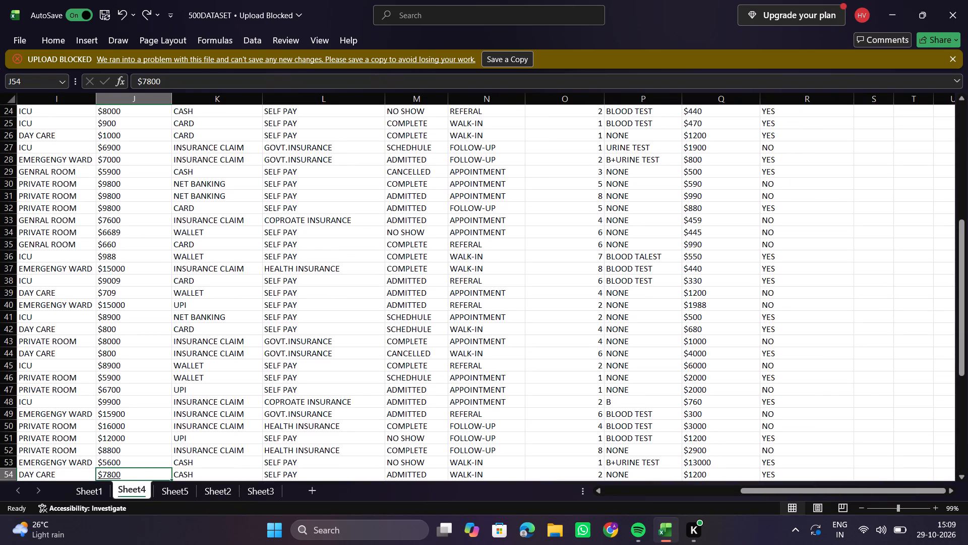
Clear the repeated BOOKING ID text from A2:A31 on Sheet5, keeping the column header.
click(169, 487)
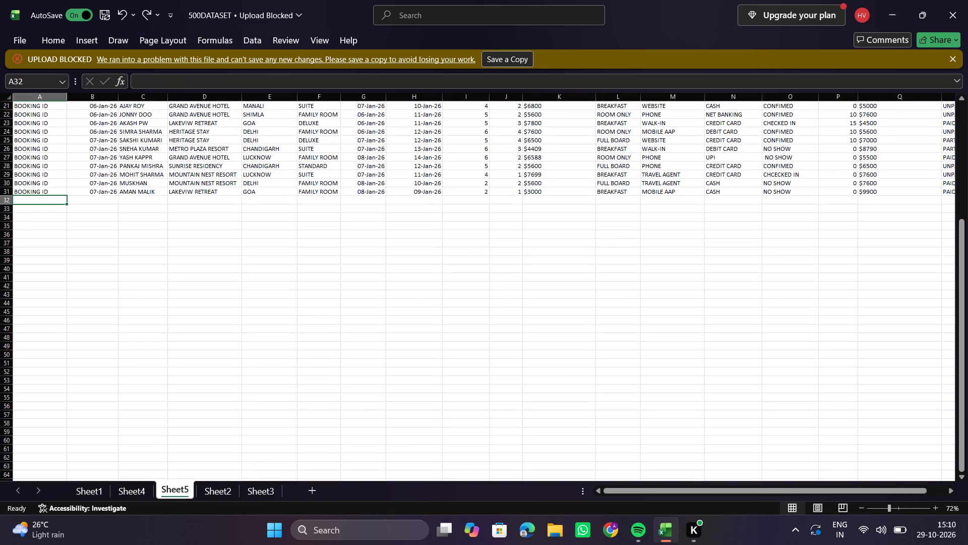
scroll(193, 438, up, 3)
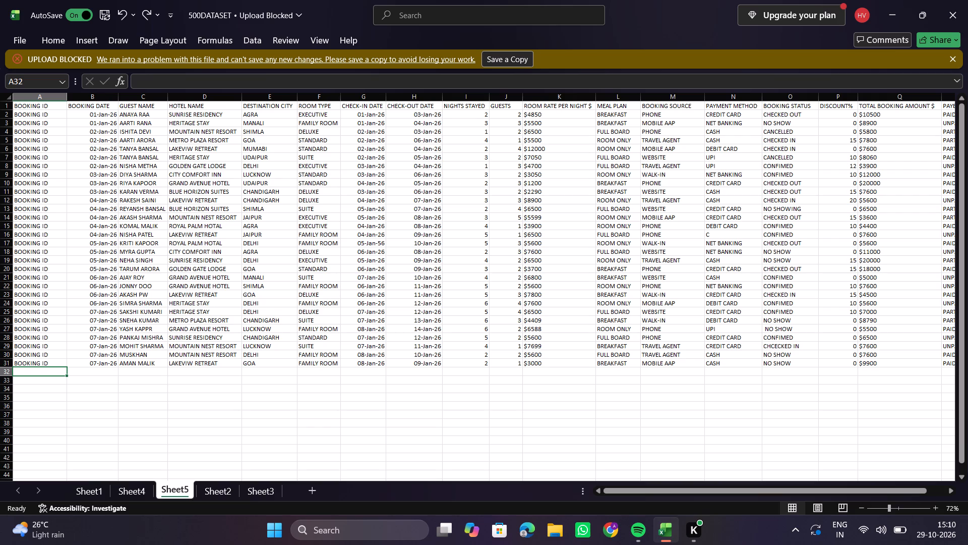
click(494, 253)
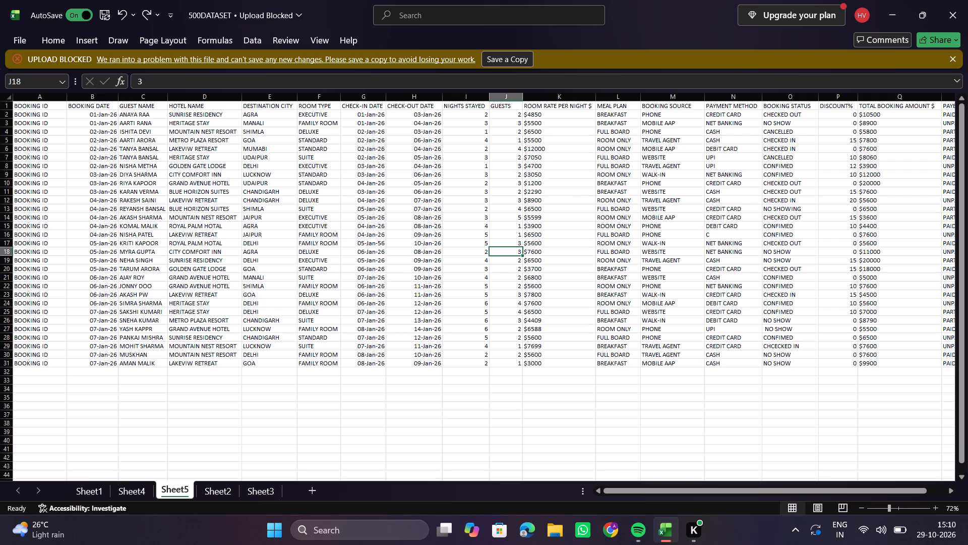
scroll(494, 253, left, 1)
scroll(168, 112, right, 4)
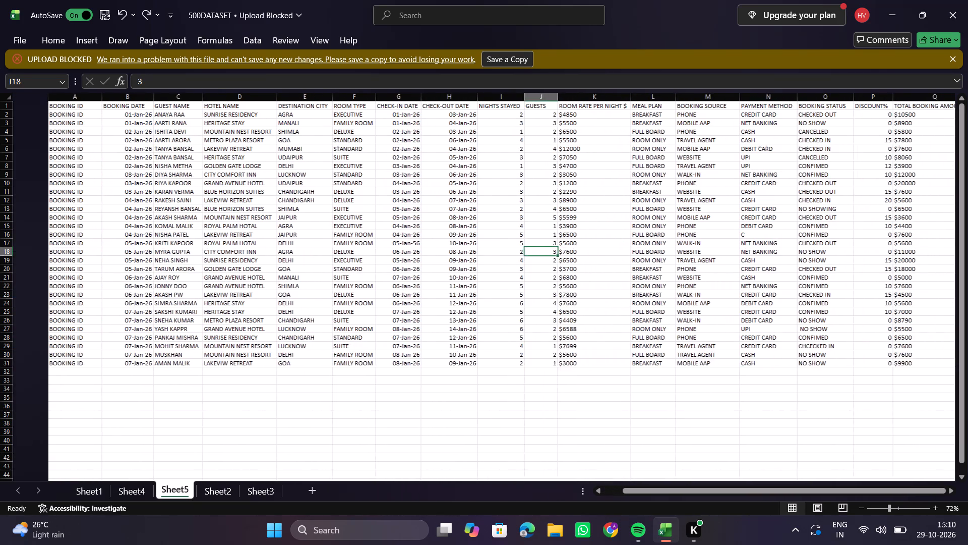
click(52, 102)
click(59, 112)
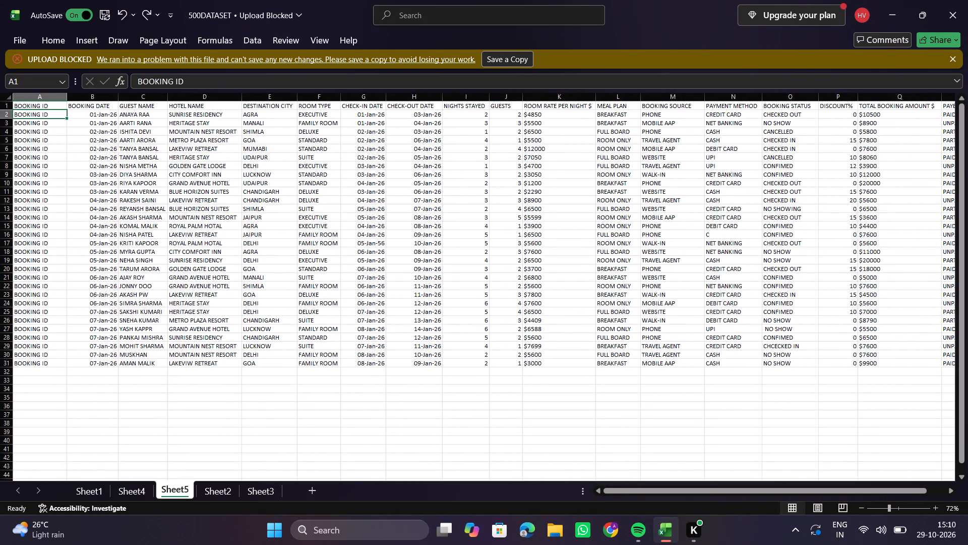
drag(66, 118, 66, 144)
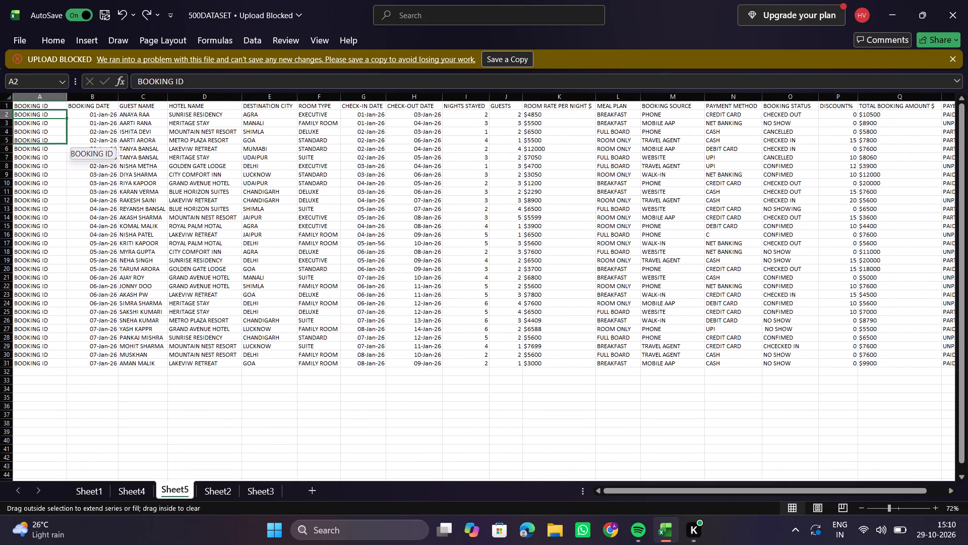
drag(66, 144, 71, 256)
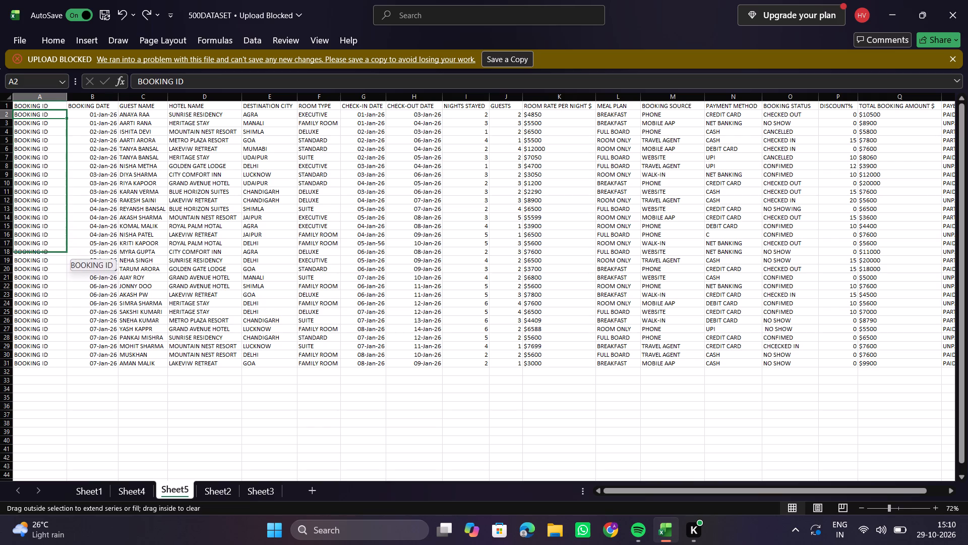
drag(71, 256, 64, 370)
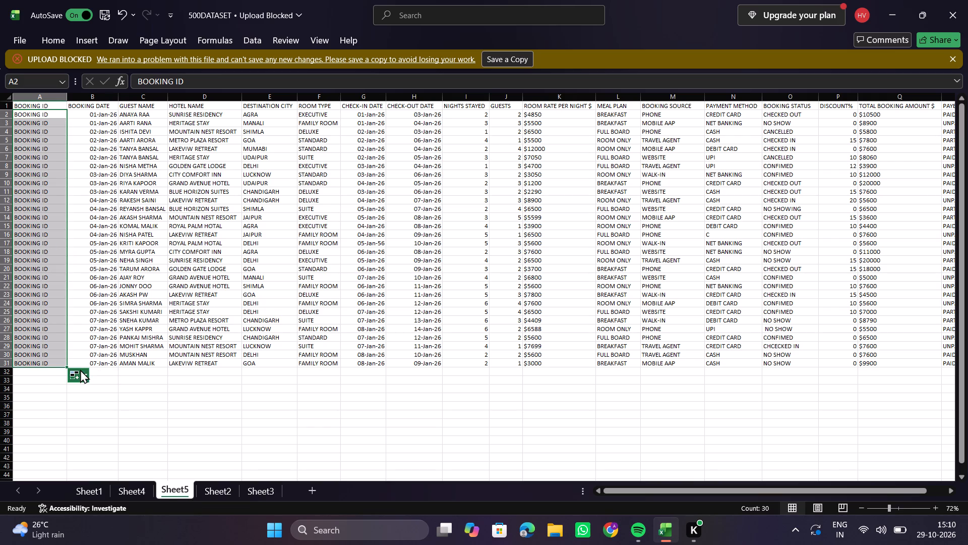
key(Delete)
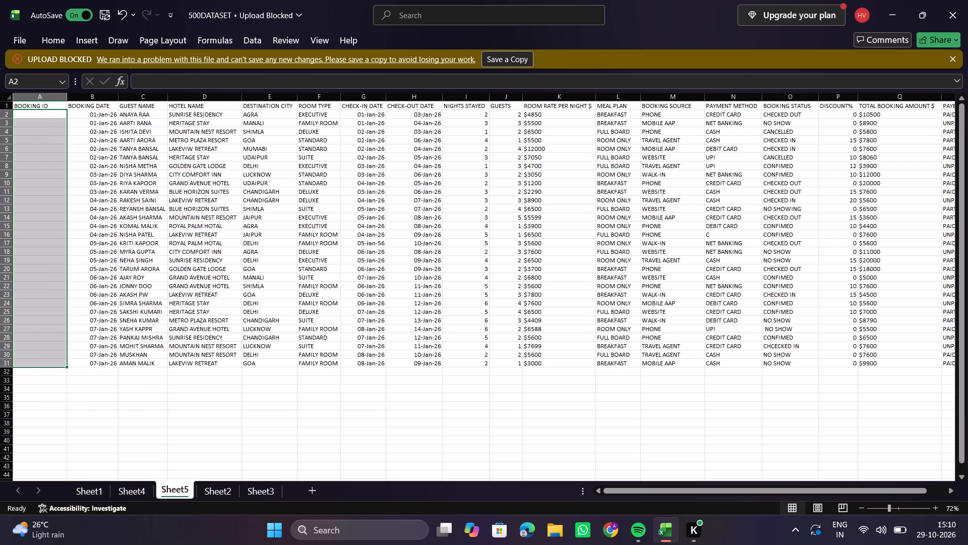
key(Return)
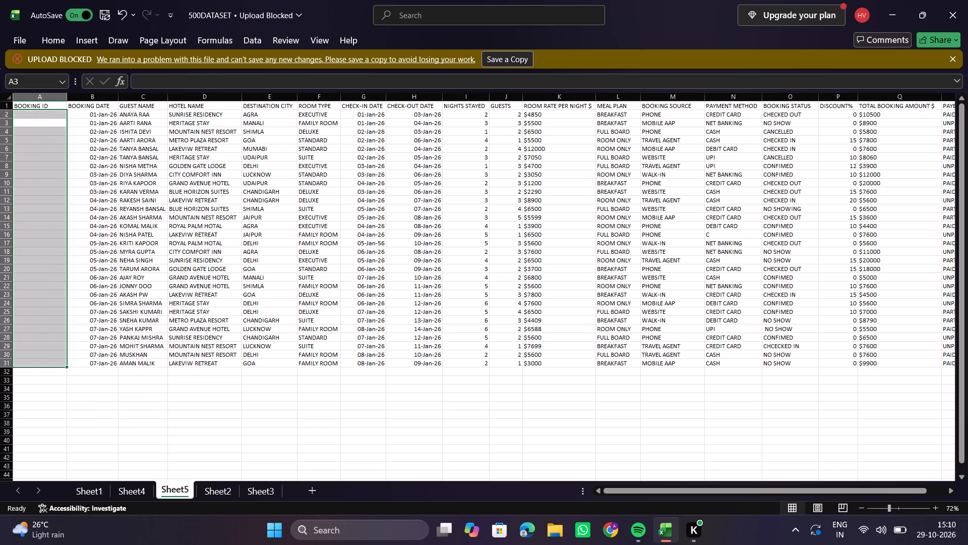
Enter the booking IDs VIS-1, VIS-2, VIS-3 and VIS-4 in cells A2 to A5 of Sheet5.
click(39, 114)
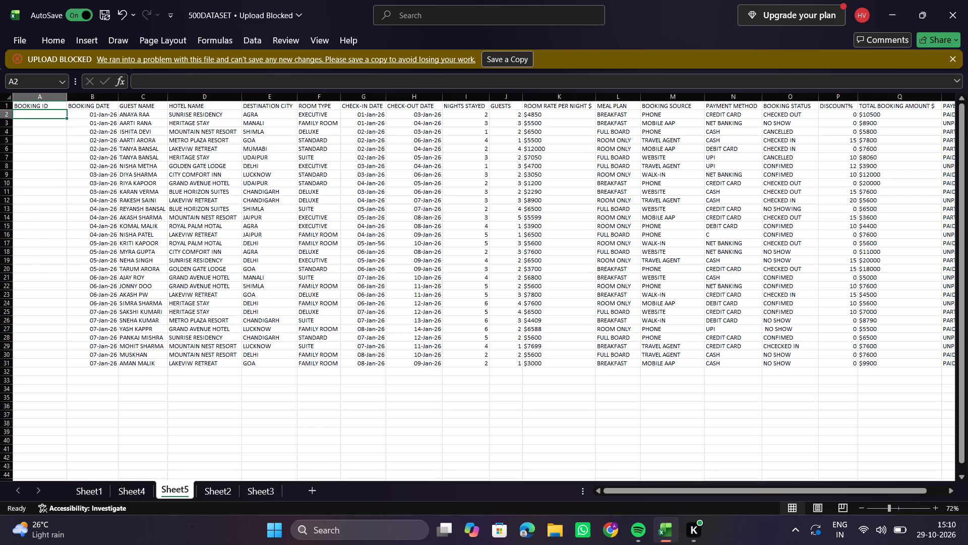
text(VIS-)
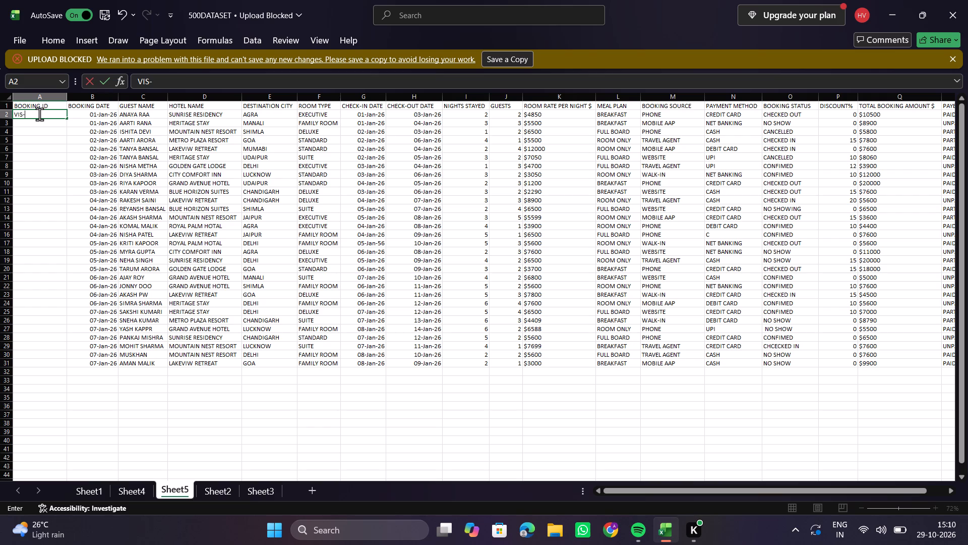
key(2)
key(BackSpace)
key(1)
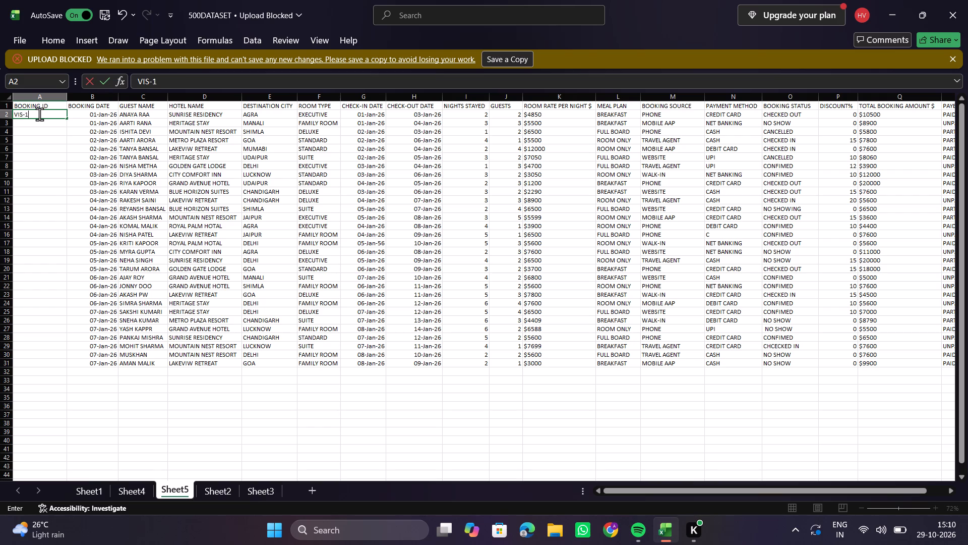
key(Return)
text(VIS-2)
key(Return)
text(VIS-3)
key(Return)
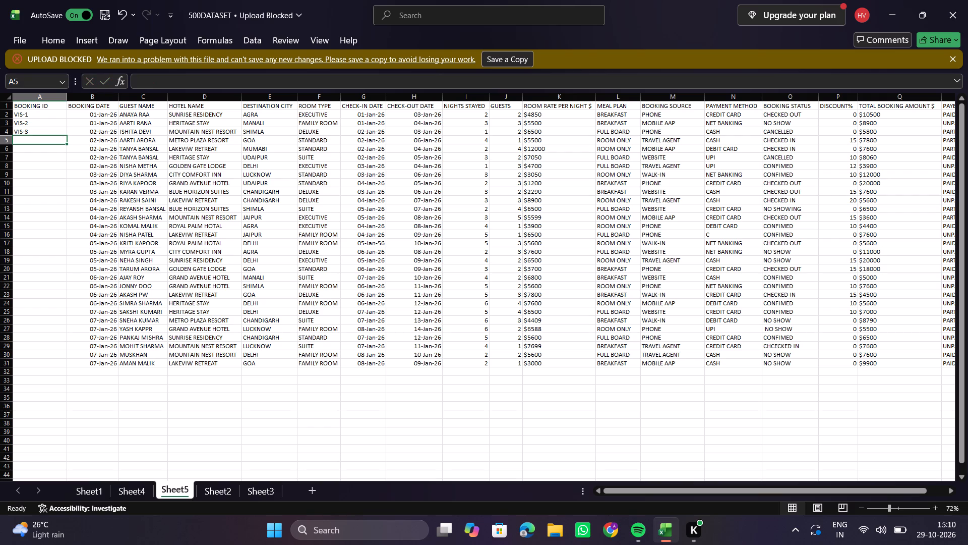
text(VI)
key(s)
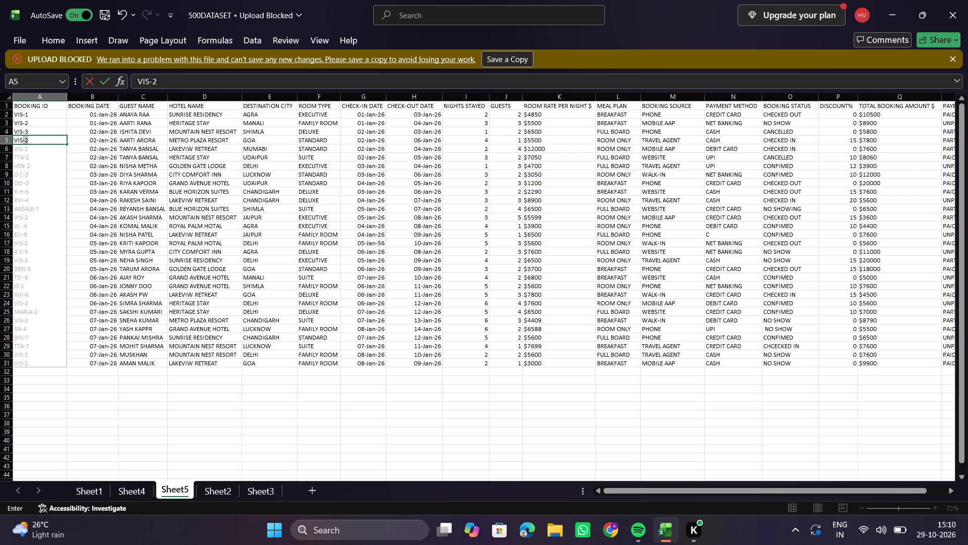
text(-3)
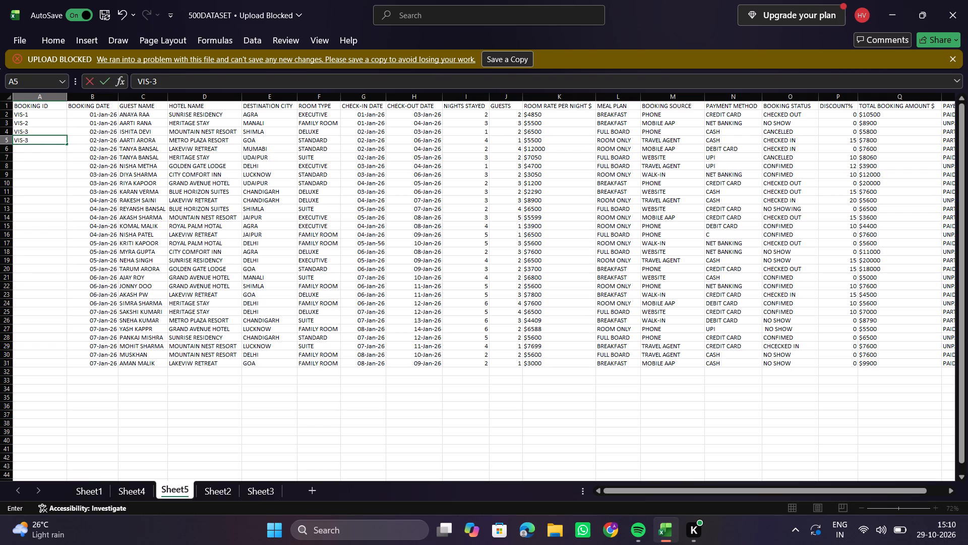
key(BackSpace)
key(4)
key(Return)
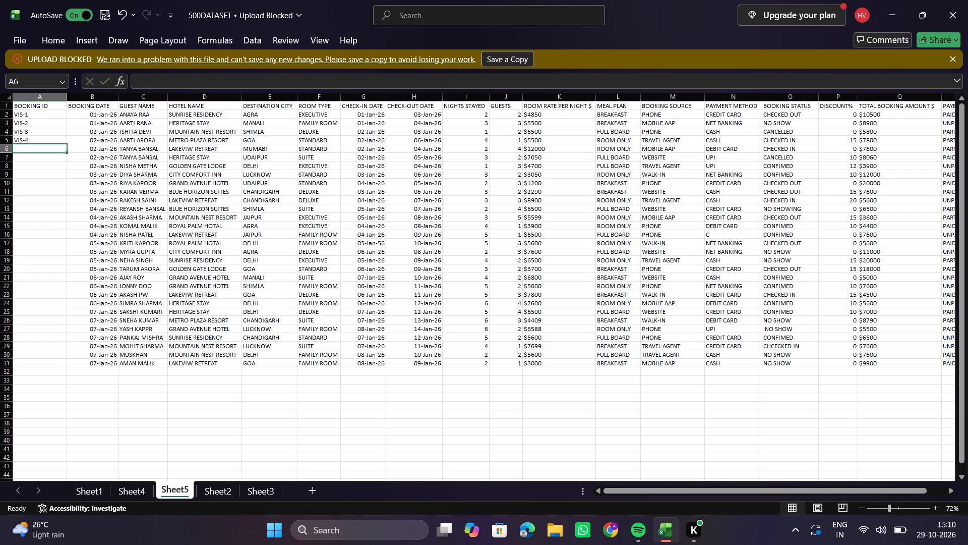
Enter the booking IDs VIS-5, VIS-6, VIS-7 and VIS-8 in cells A6 to A9 of Sheet5.
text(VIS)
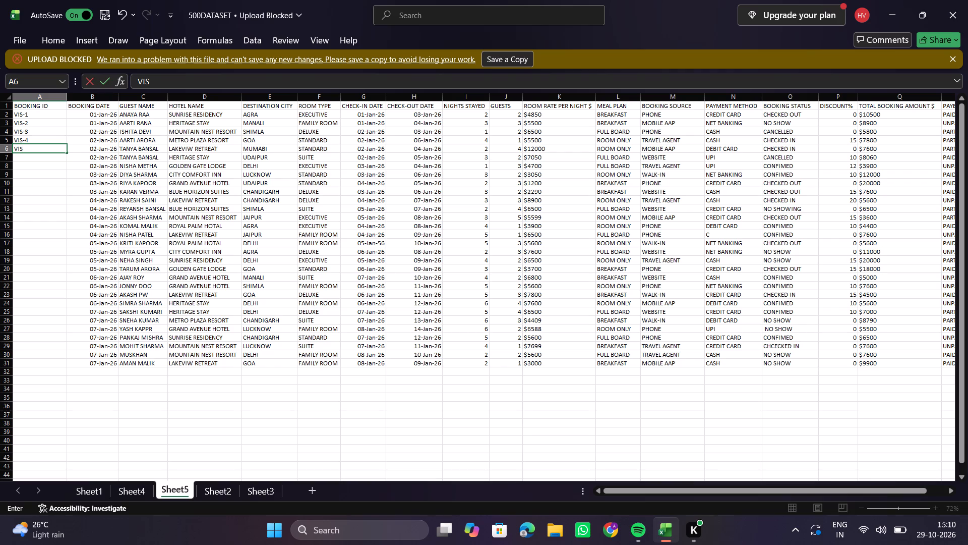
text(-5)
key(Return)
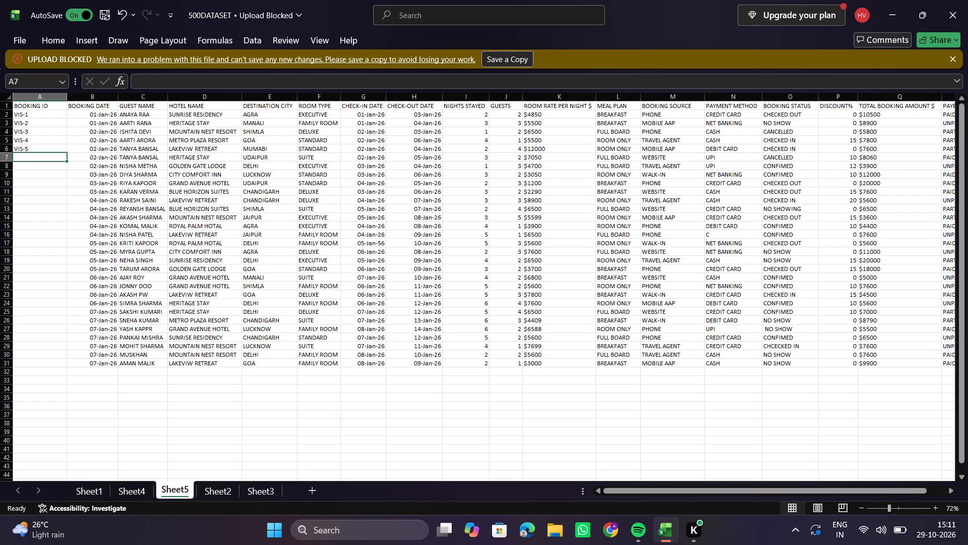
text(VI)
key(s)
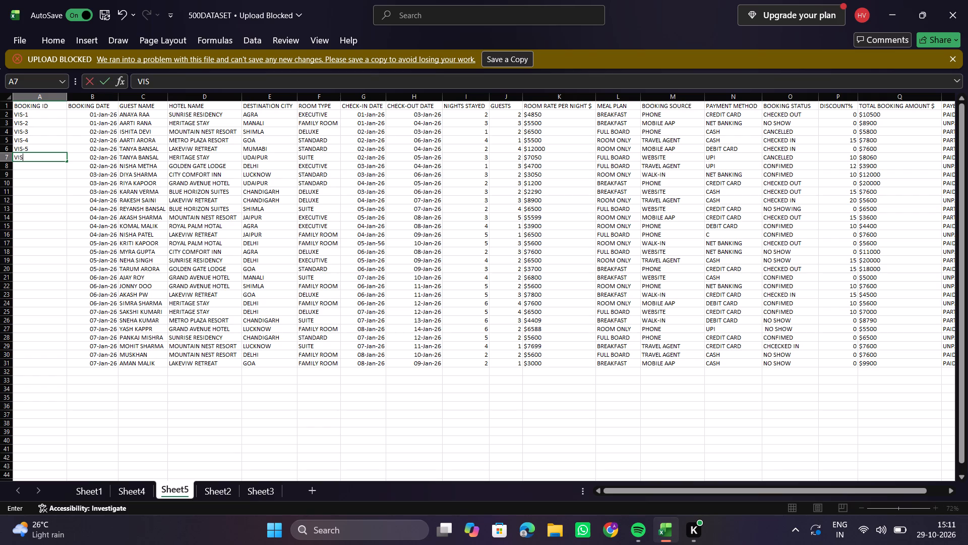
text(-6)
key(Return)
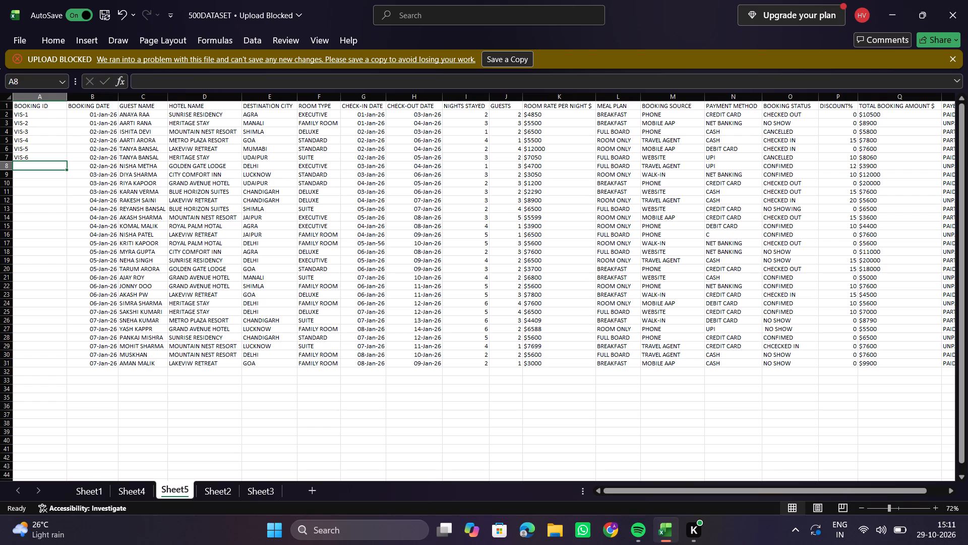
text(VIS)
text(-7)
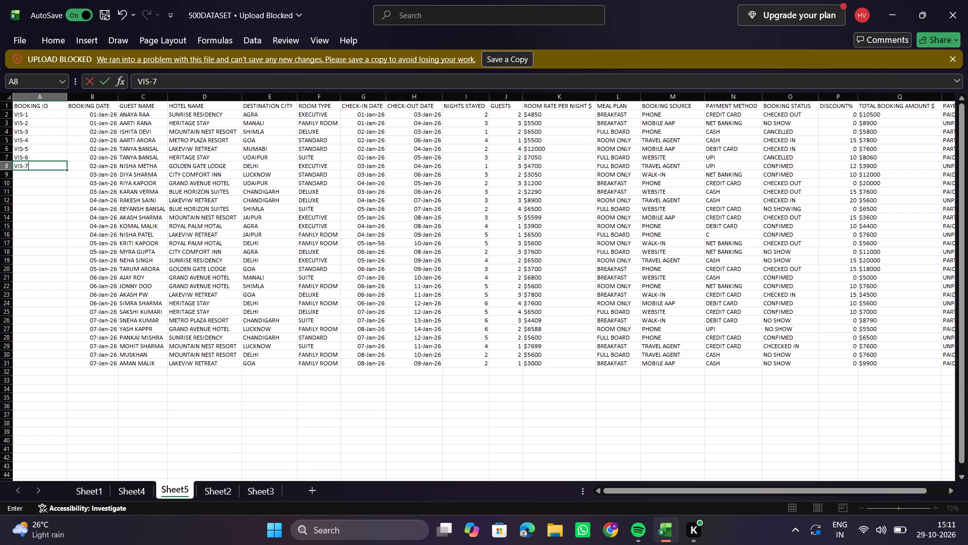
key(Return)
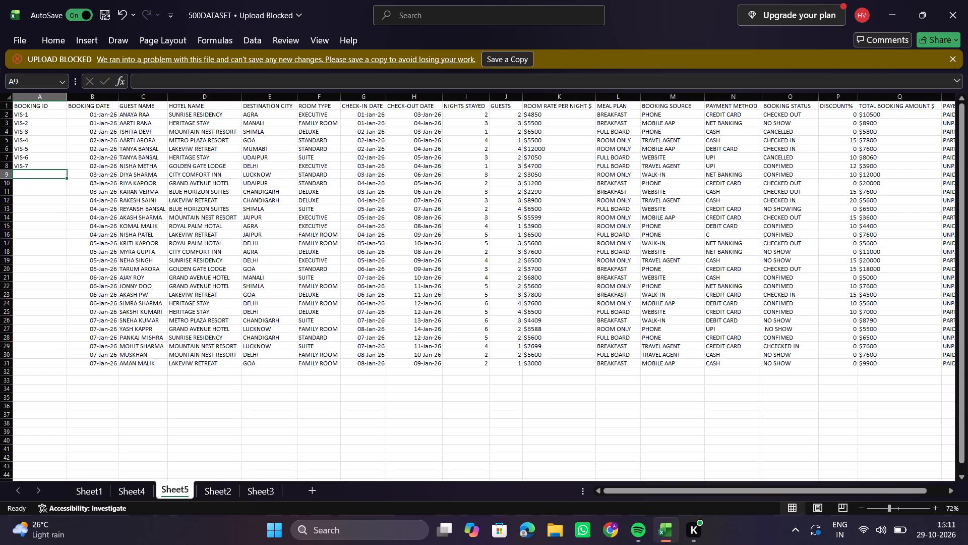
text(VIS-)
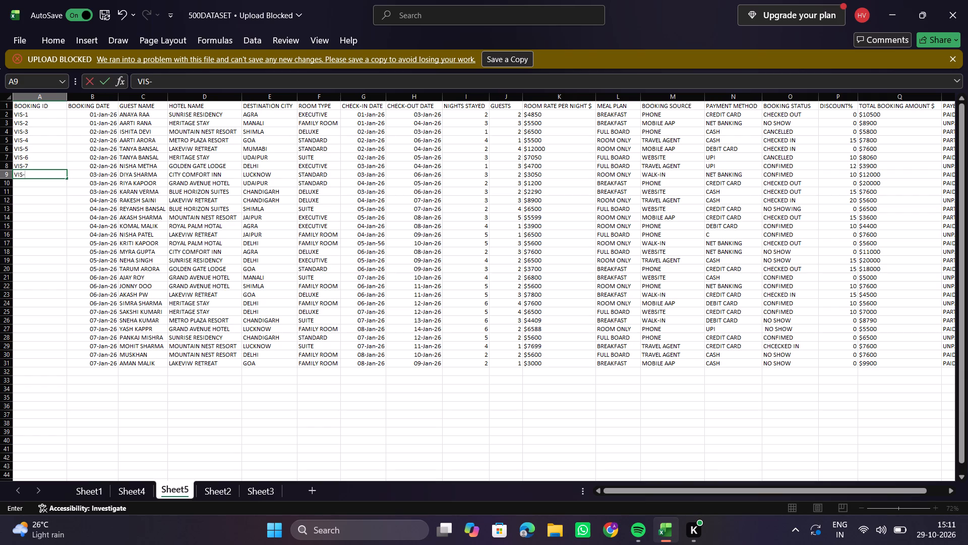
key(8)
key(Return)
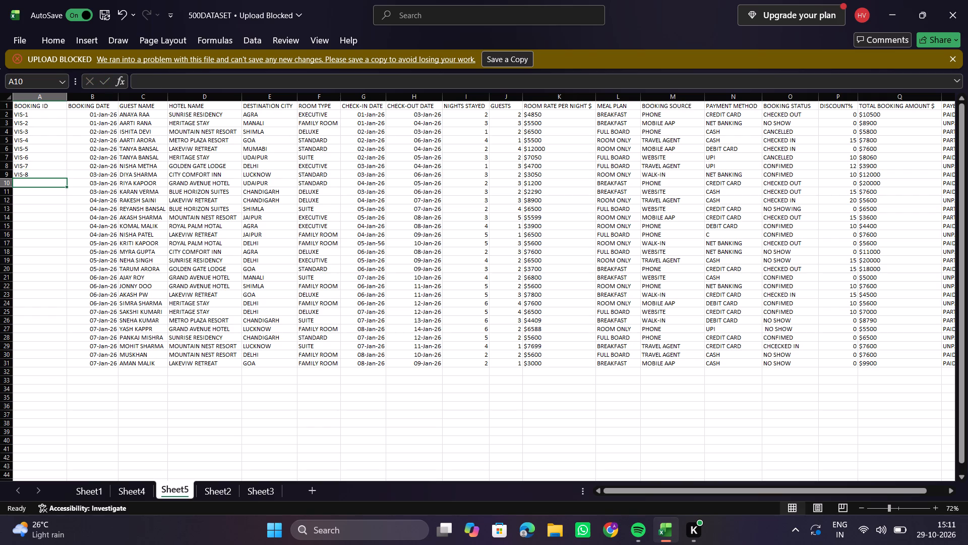
Enter the booking IDs VIS-9, VIS-10, VIS-11 and VIS-12 in cells A10 to A13.
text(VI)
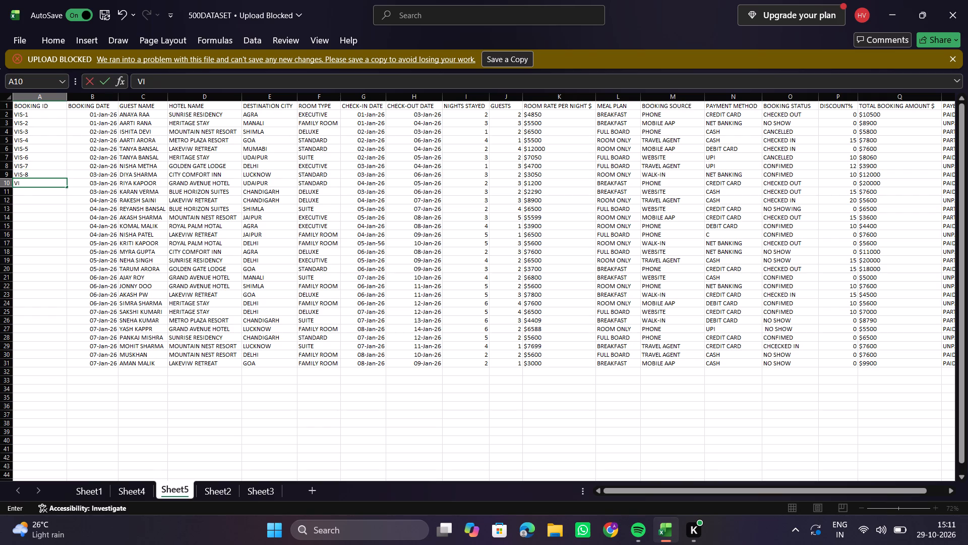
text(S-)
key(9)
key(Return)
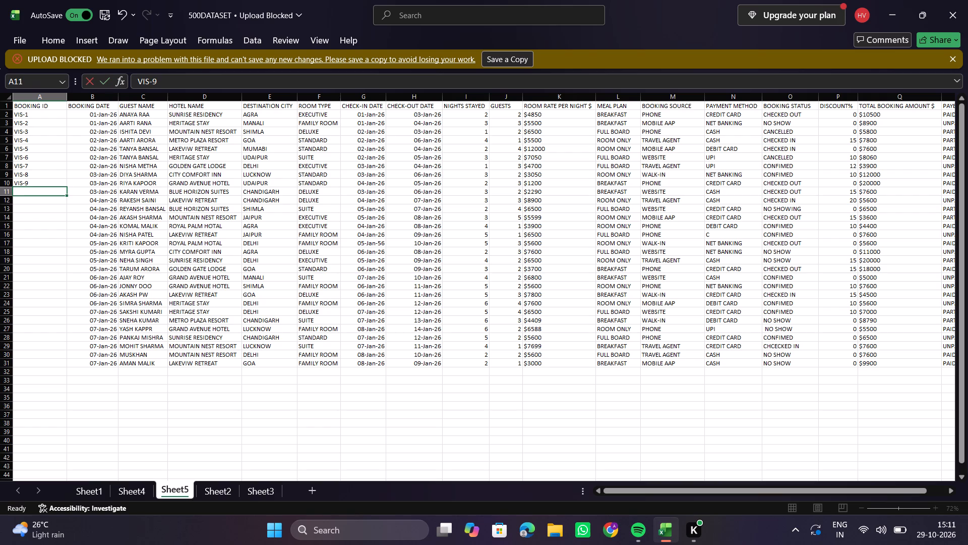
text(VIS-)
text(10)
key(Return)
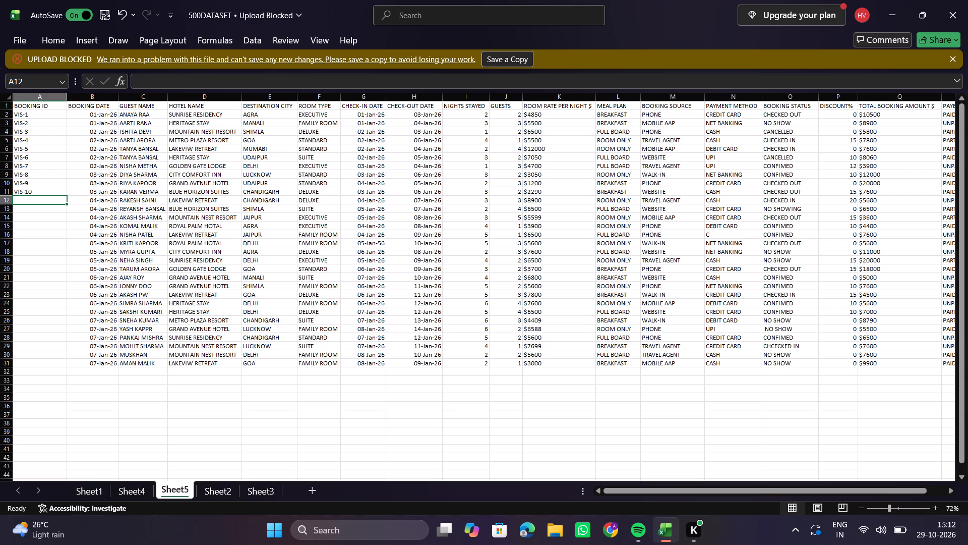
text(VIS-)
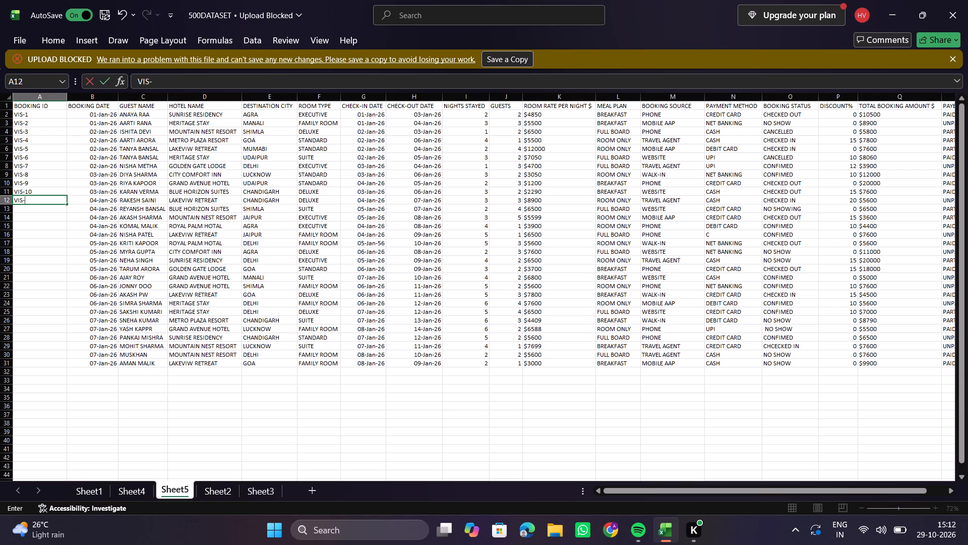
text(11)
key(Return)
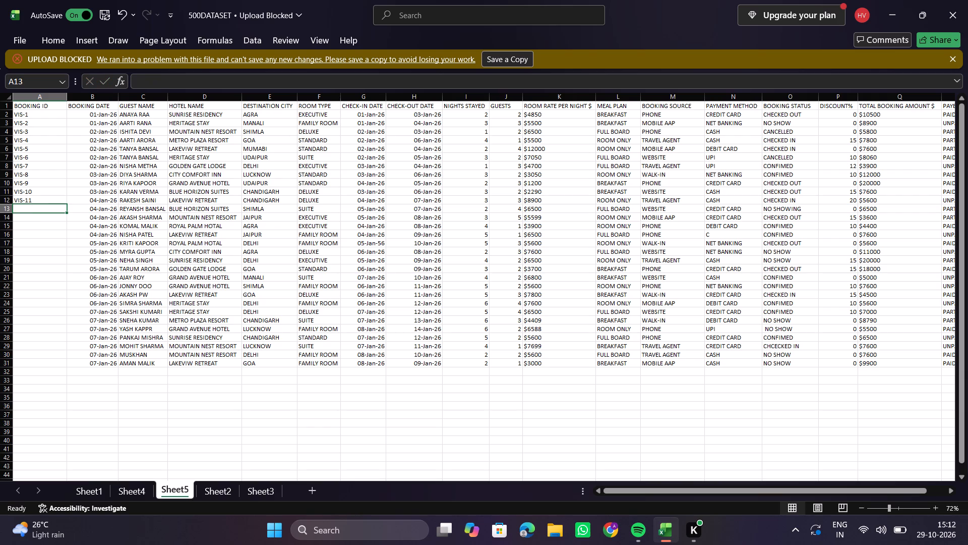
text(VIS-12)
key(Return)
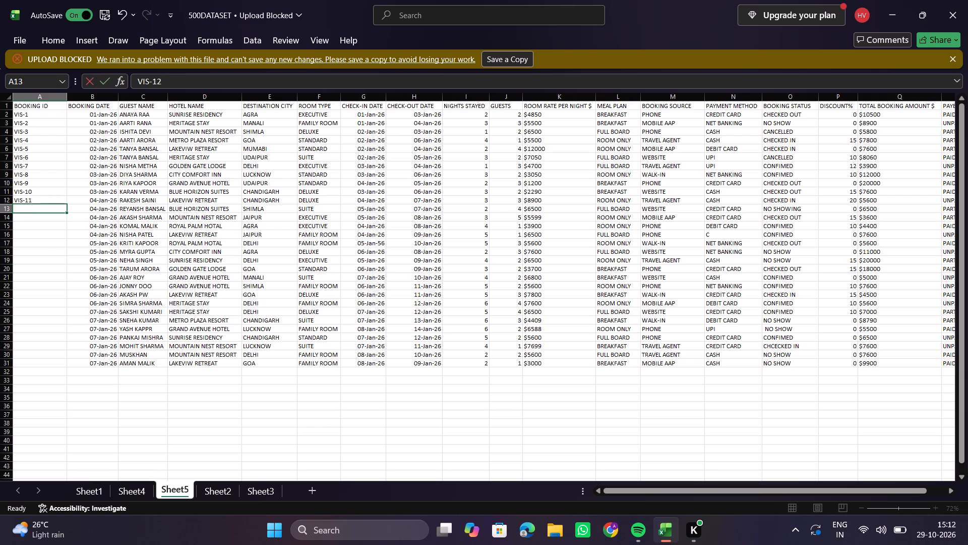
Enter the booking IDs VIS-13, VIS-14, VIS-15 and VIS-16 in cells A14 to A17.
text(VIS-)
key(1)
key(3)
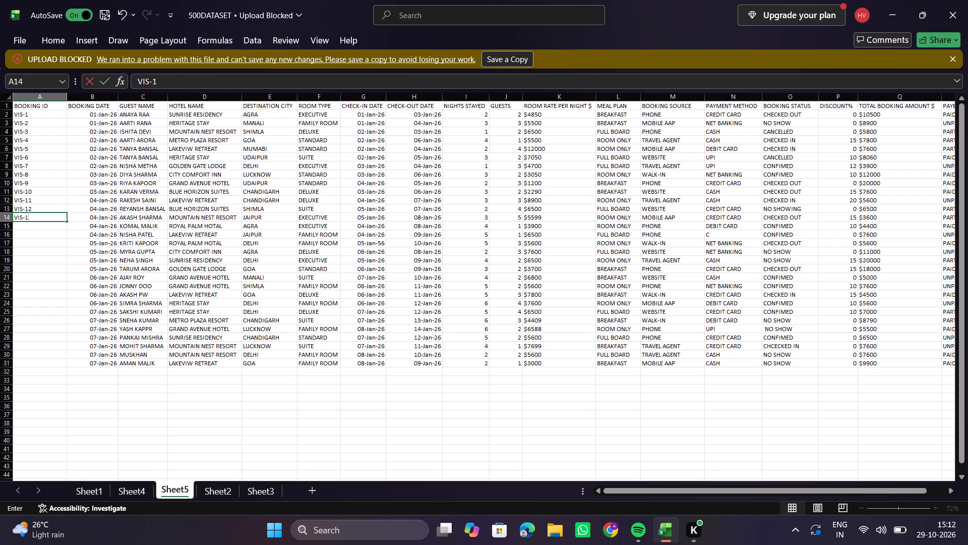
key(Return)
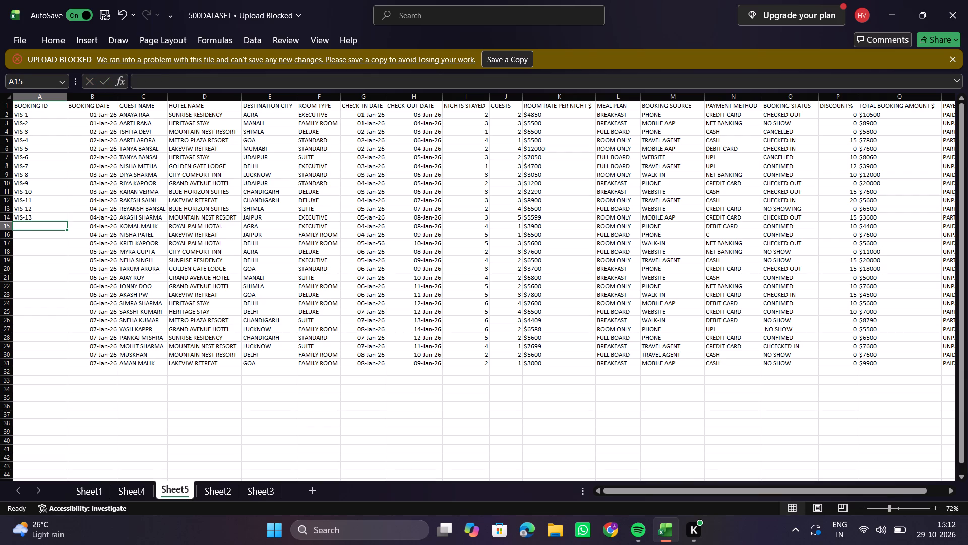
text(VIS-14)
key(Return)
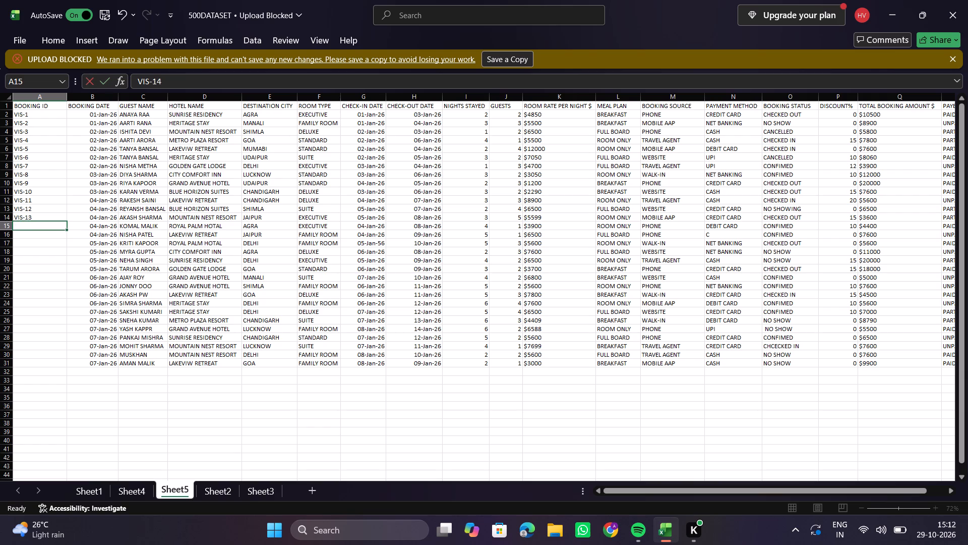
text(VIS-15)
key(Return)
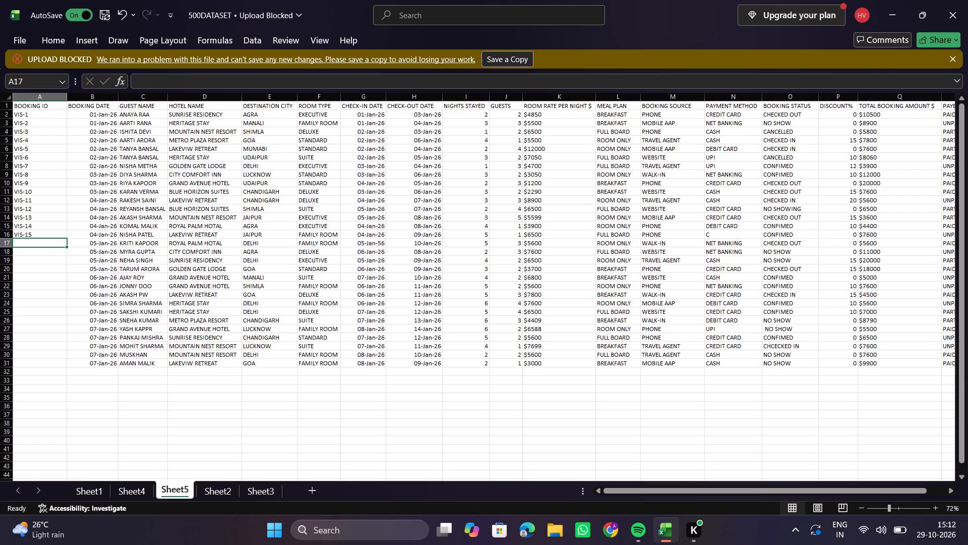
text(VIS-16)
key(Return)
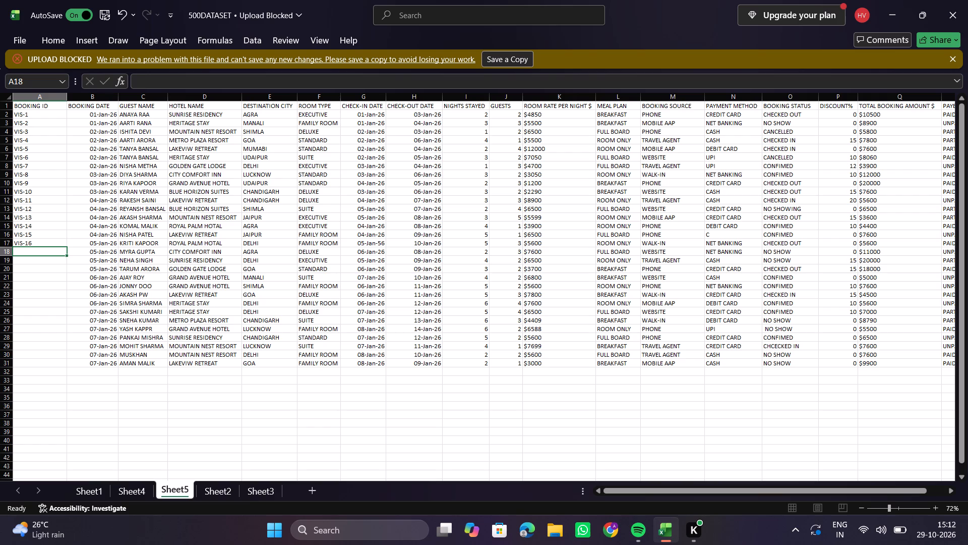
Enter the booking IDs VIS-17, VIS-18, VIS-19 and VIS-20 in cells A18 to A21.
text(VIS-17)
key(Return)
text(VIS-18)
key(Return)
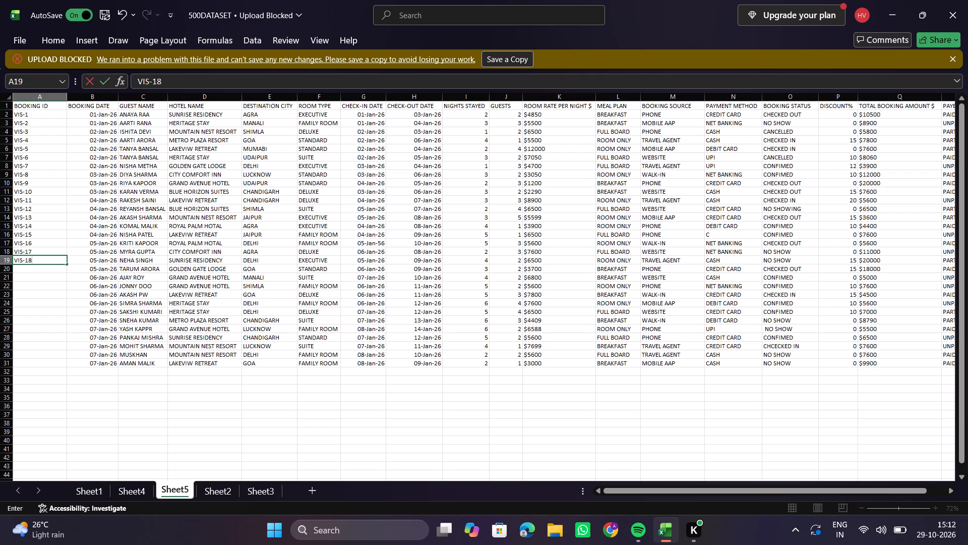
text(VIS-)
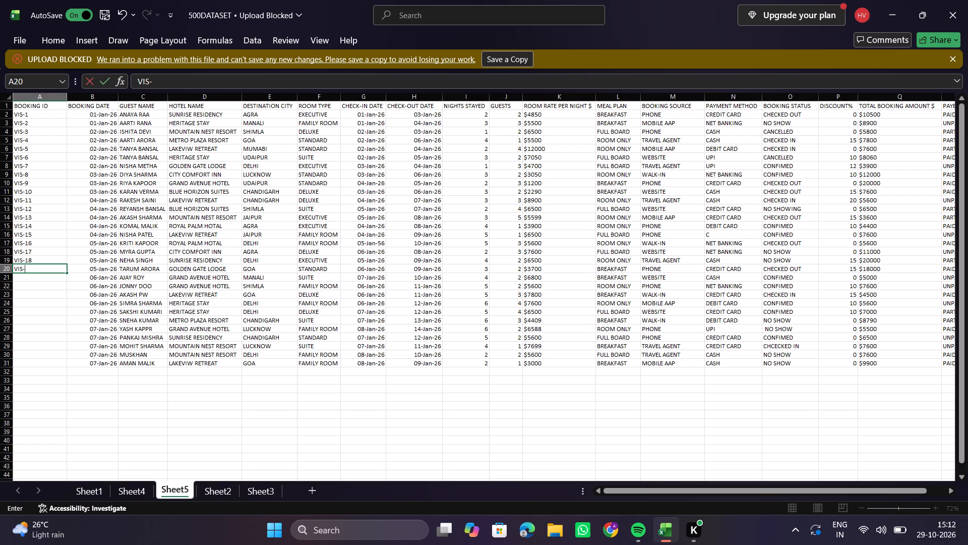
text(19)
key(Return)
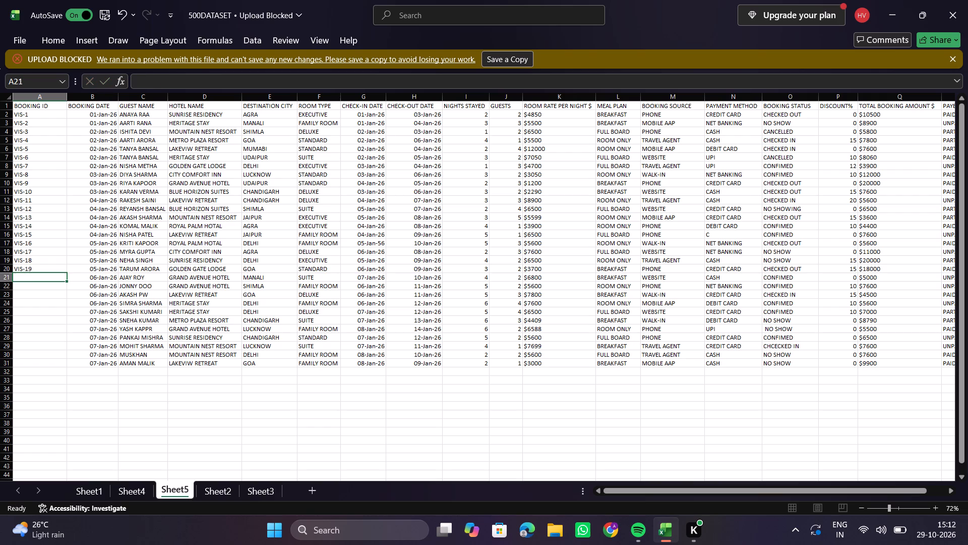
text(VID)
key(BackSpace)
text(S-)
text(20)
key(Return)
Enter the booking IDs VIS-21, VIS-22, VIS-23, VIS-24 and VIS-25 in cells A22 to A26.
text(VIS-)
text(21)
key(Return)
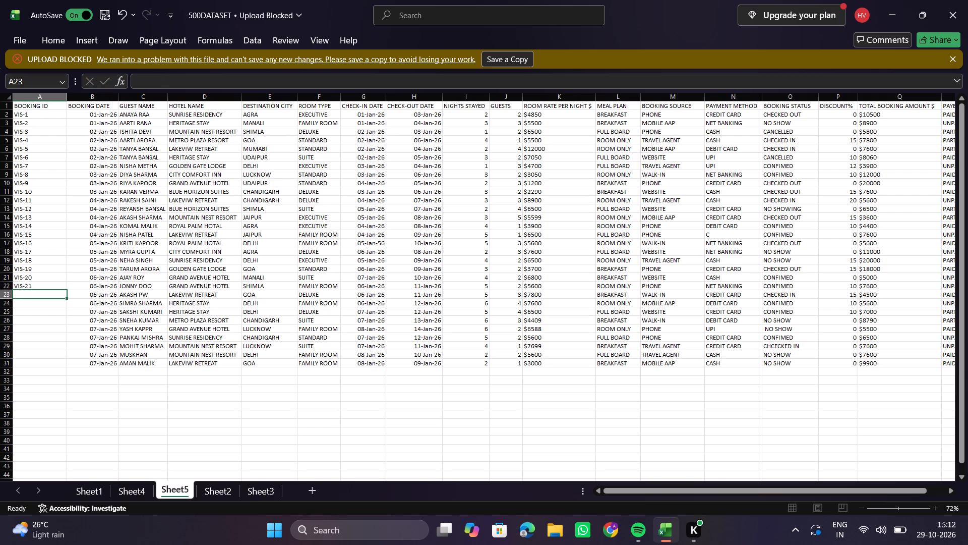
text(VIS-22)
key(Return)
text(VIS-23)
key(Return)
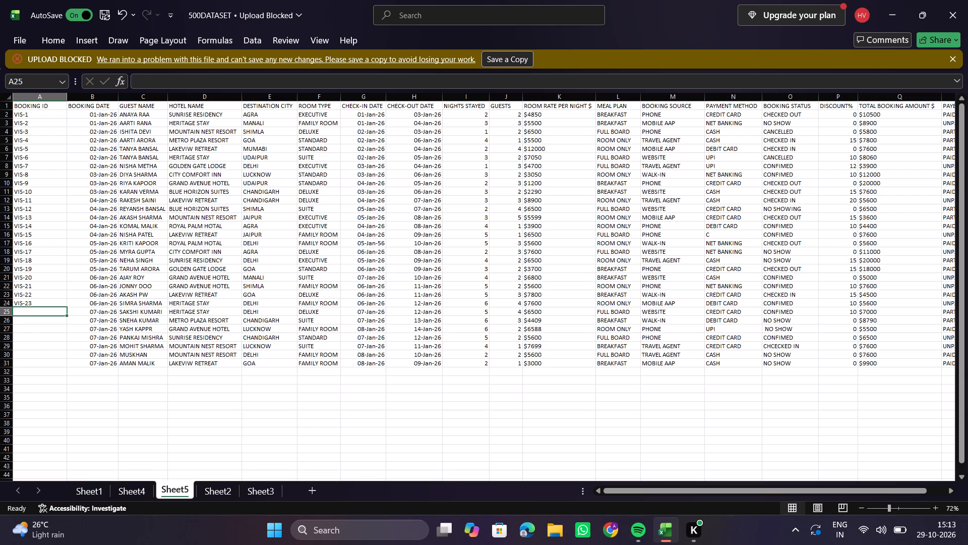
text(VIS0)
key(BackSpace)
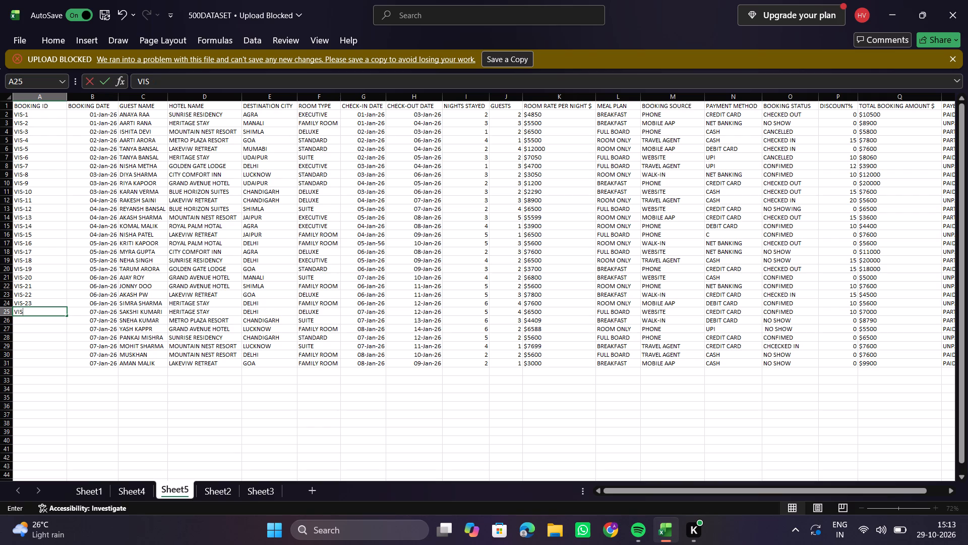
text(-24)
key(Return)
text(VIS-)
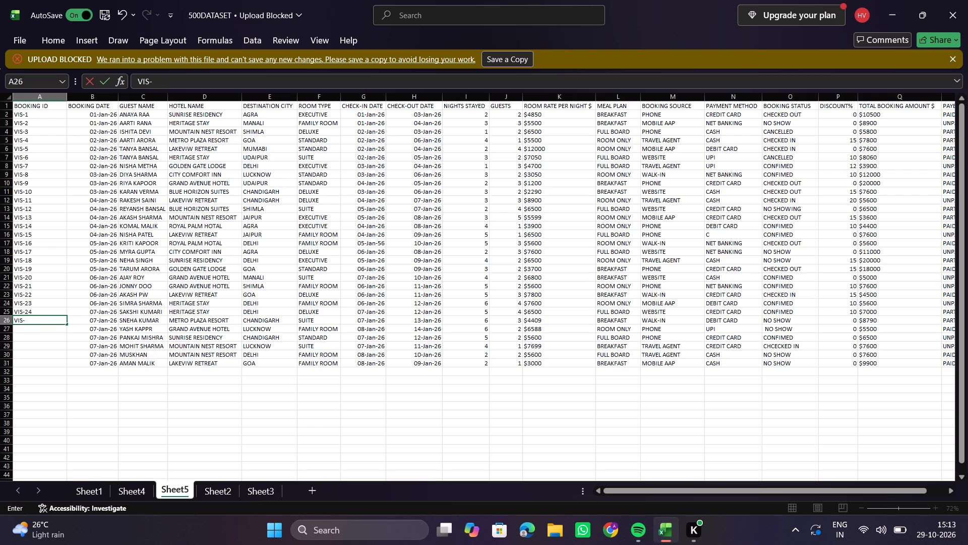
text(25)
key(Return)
Enter the booking IDs VIS-26, VIS-27 and VIS-28 in cells A27 to A29.
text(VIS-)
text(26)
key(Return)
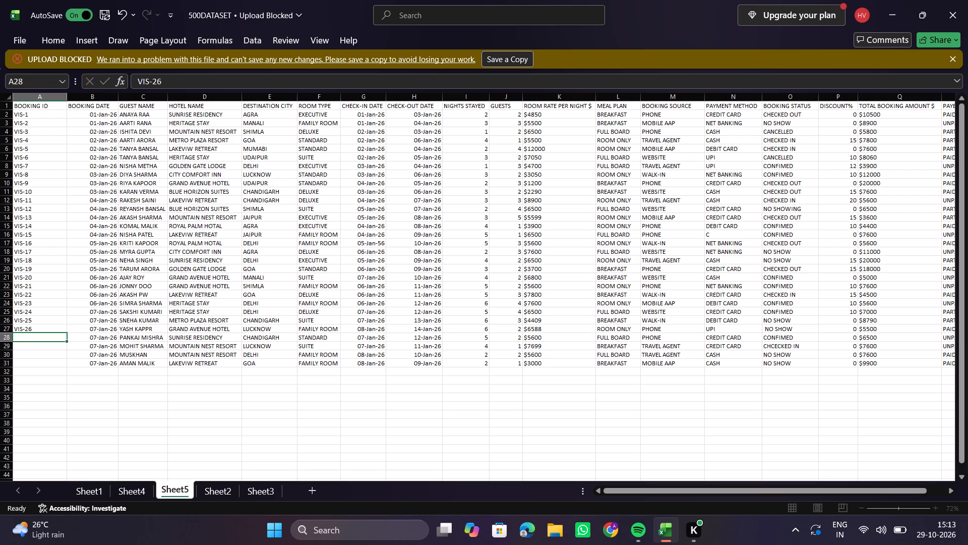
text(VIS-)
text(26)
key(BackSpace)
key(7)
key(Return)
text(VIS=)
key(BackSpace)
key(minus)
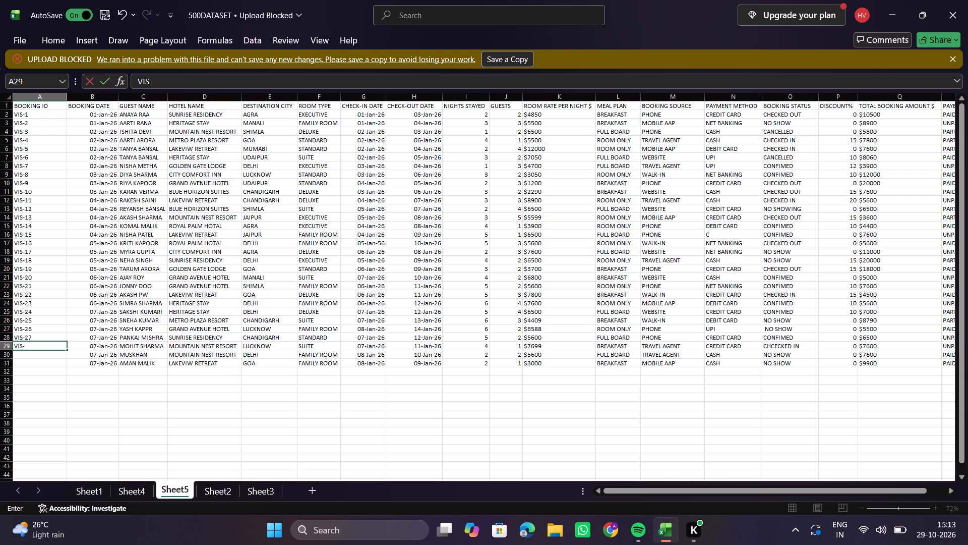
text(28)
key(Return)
Enter the booking IDs VIS-29 and VIS-30 in cells A30 and A31.
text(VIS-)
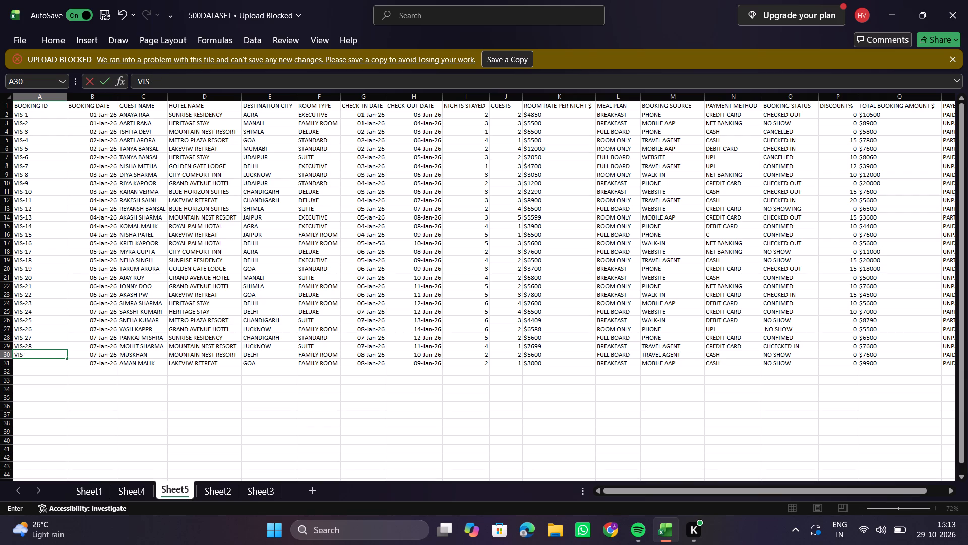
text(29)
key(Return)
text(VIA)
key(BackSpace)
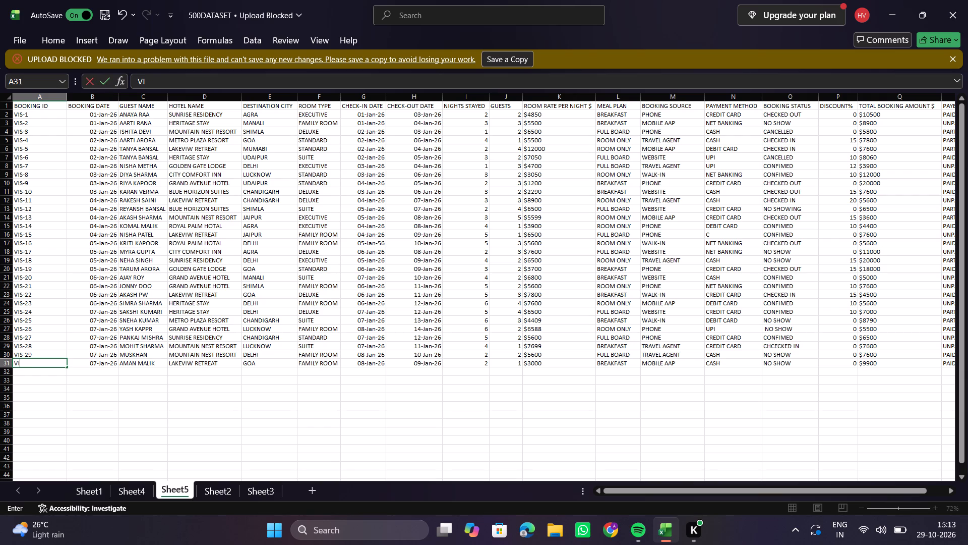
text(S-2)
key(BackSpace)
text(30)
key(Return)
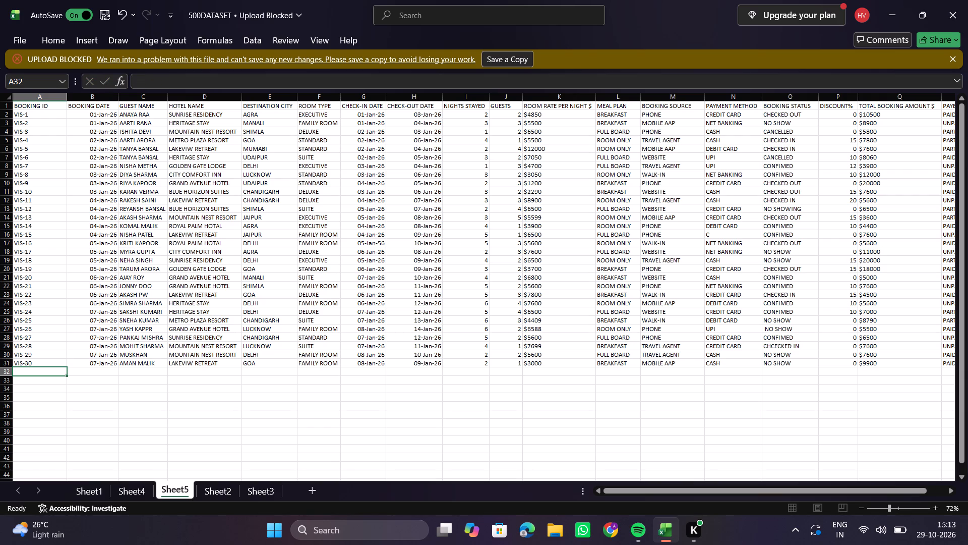
Extend the booking ID column below the last booking row with VIS-31 in A32 and VIS-32 in A33.
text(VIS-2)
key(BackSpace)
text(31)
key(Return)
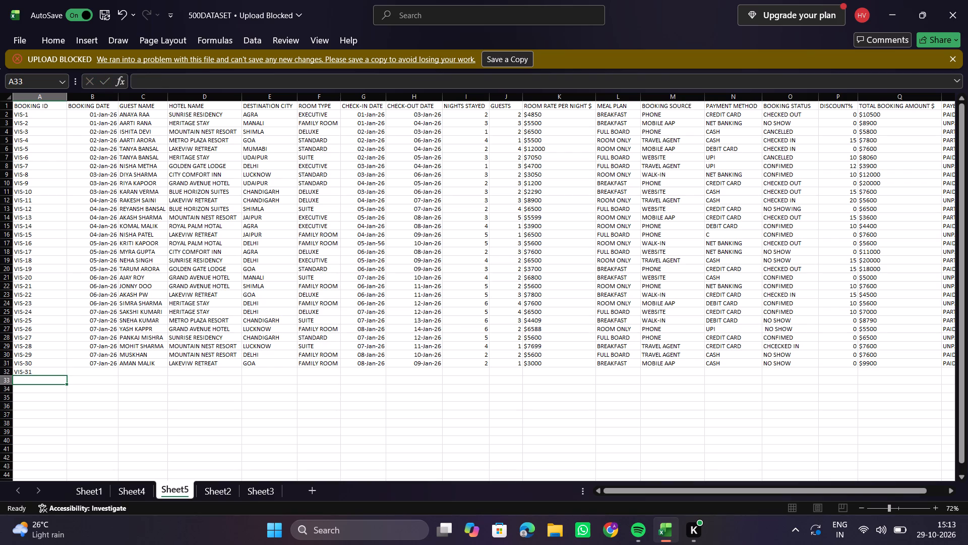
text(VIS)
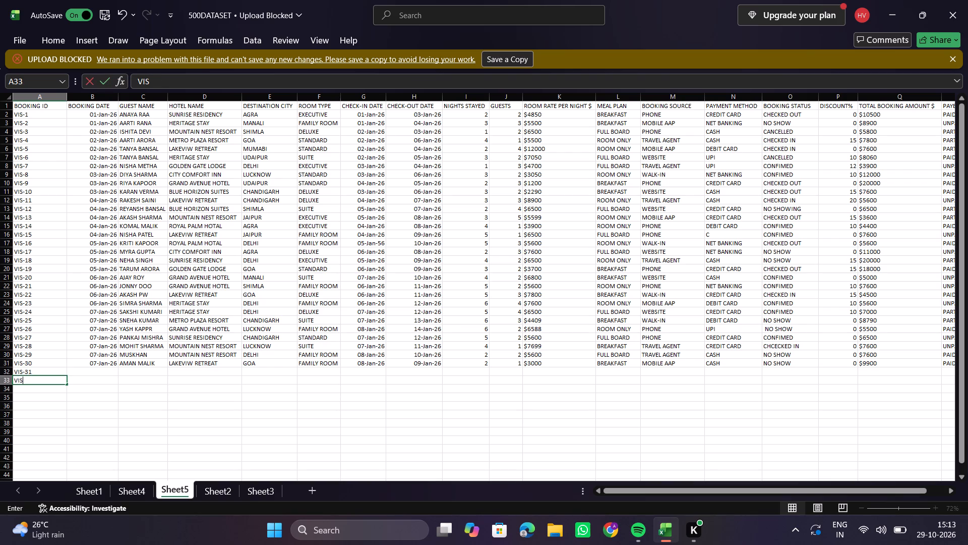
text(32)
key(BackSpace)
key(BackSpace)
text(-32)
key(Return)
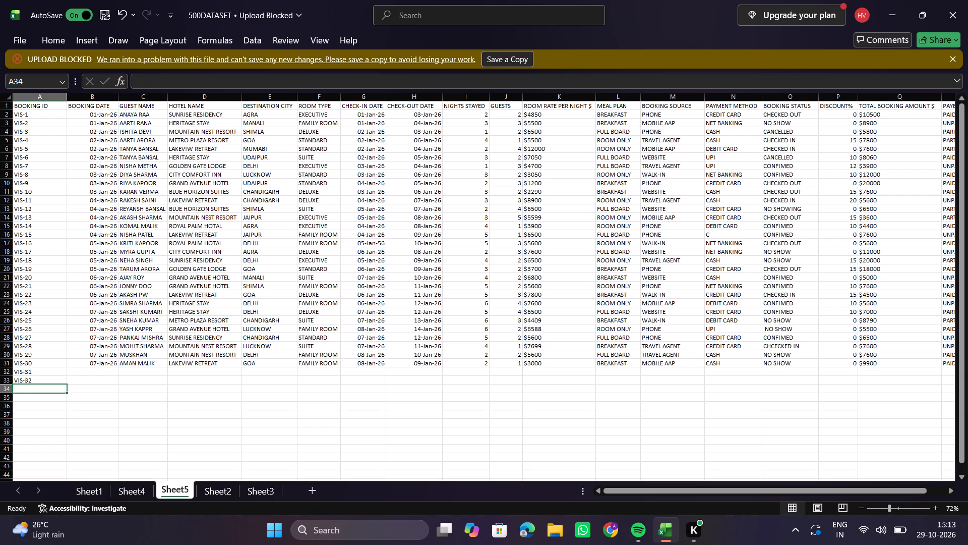
Enter the booking IDs VIS-33 and VIS-34 in cells A34 and A35.
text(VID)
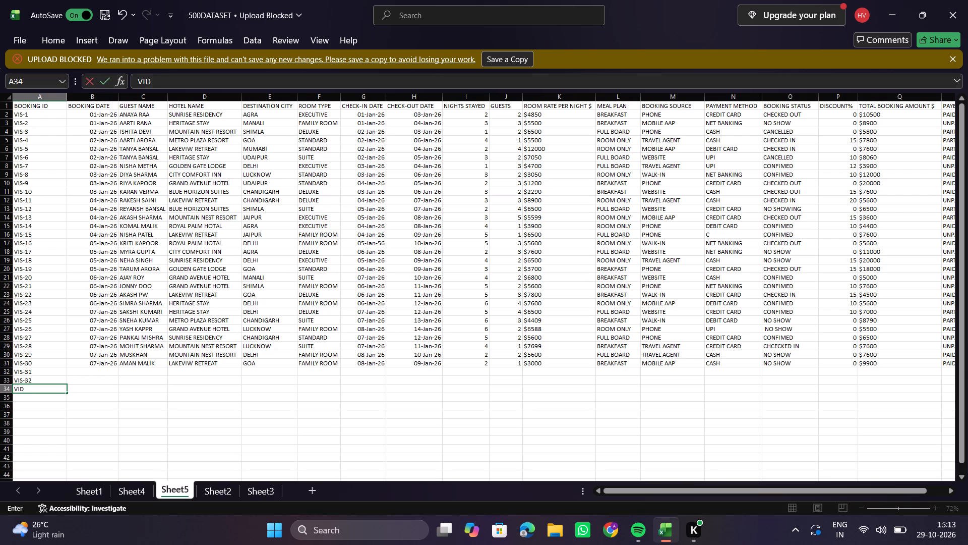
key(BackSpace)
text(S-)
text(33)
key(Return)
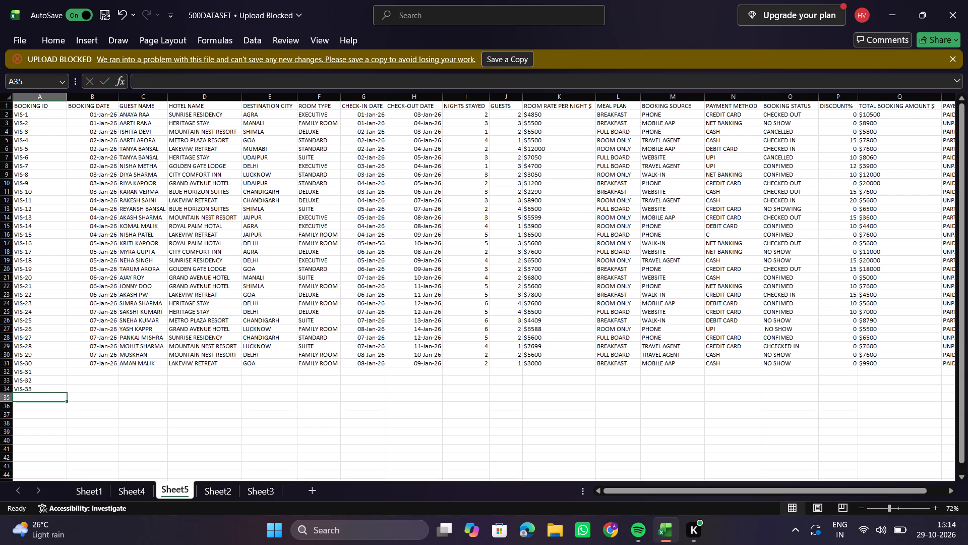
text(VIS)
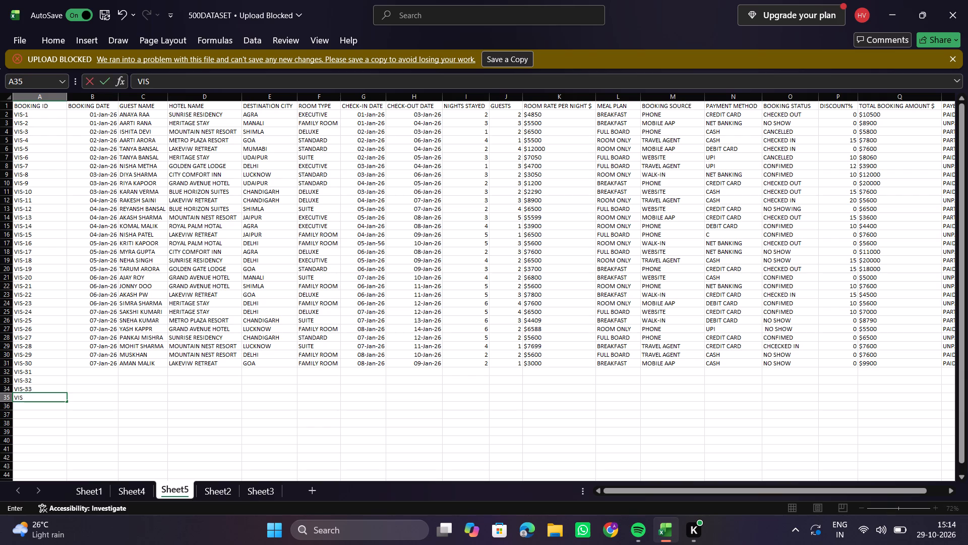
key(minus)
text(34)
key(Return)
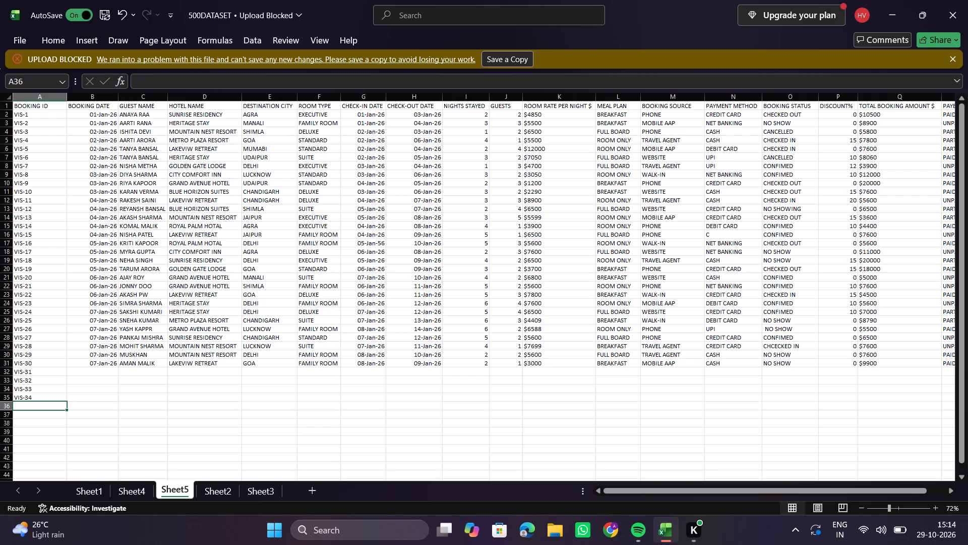
Enter the booking IDs VIS-35 and VIS-36 in cells A36 and A37.
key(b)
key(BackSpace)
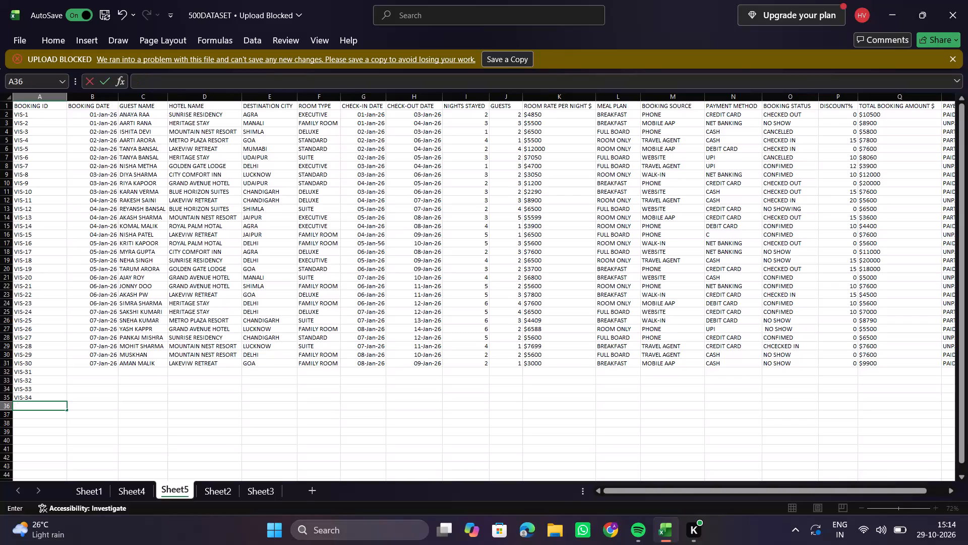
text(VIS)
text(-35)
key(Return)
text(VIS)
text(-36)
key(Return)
Enter the booking IDs VIS-37 and VIS-38 in cells A38 and A39.
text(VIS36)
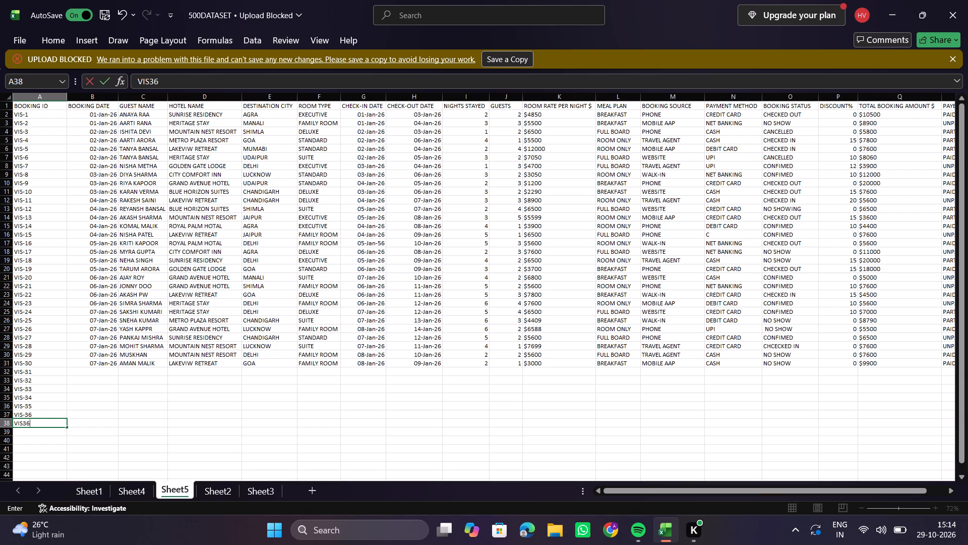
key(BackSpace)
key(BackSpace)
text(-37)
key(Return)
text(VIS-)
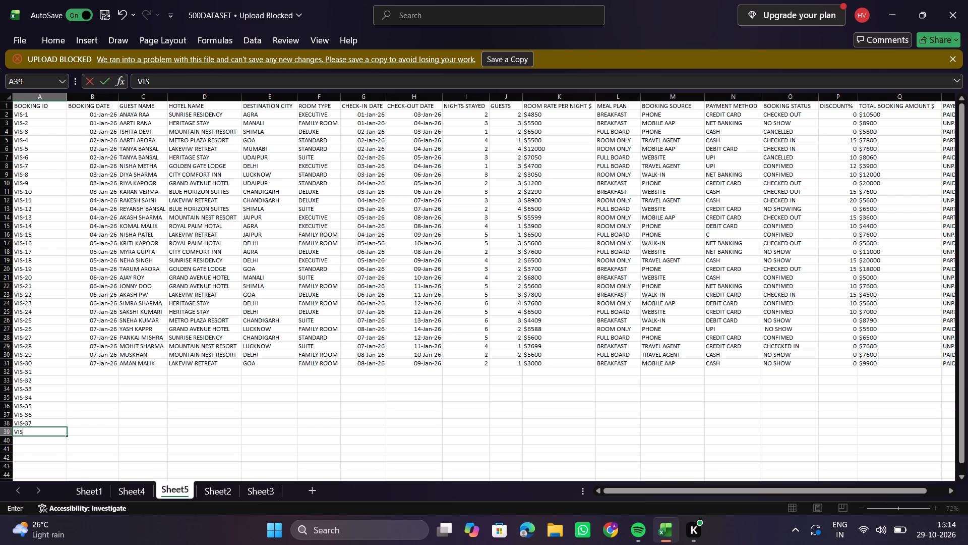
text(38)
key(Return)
Enter the booking IDs VIS-39 and VIS-40 in cells A40 and A41.
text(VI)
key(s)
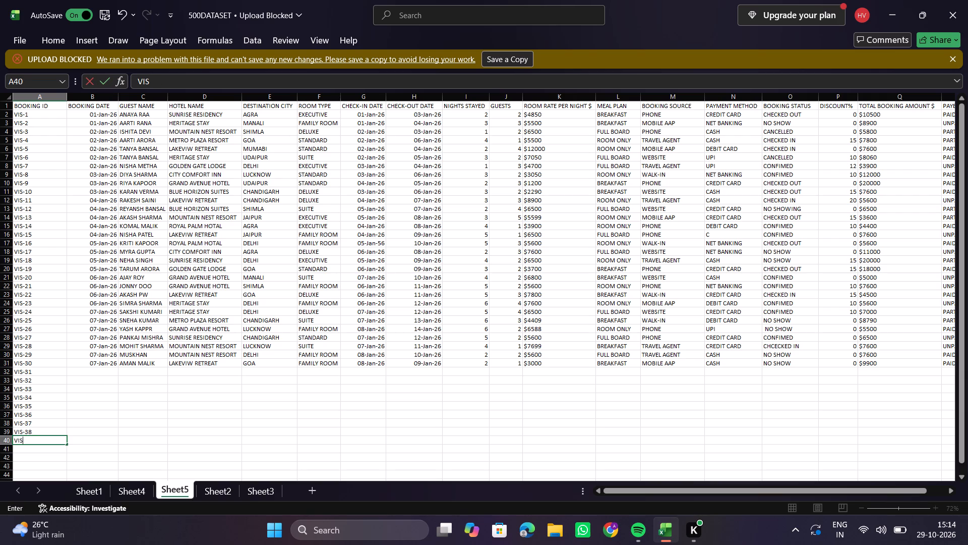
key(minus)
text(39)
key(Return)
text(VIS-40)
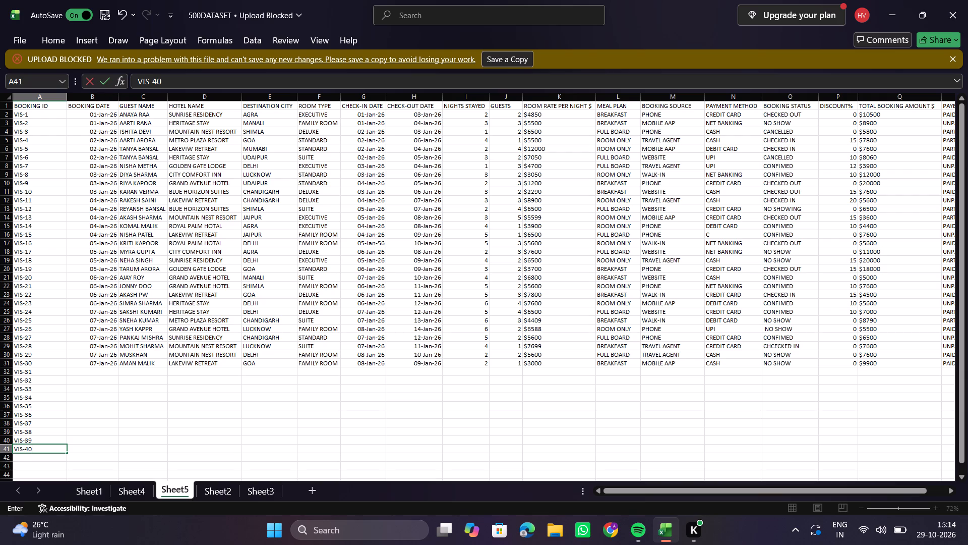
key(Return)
Enter the booking date 08-Jan-26 in cell B32 for booking VIS-31.
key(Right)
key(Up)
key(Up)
key(Up)
key(Up)
key(Up)
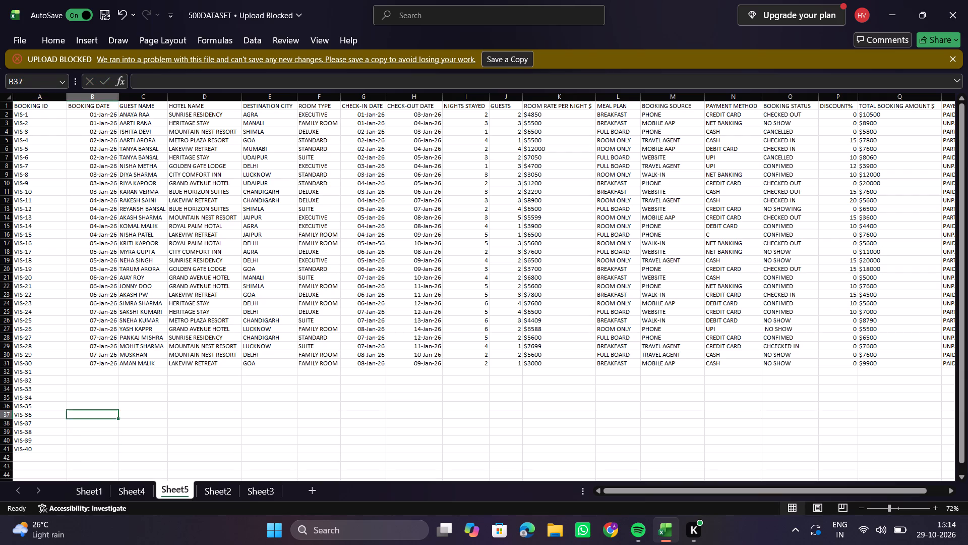
key(Up)
key(Up)
key(Up)
key(Up)
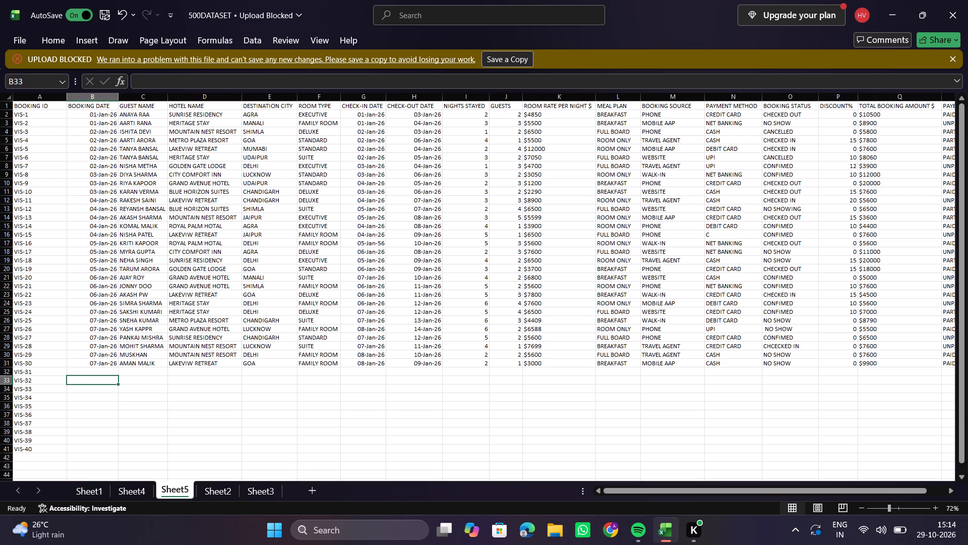
key(Up)
text(08)
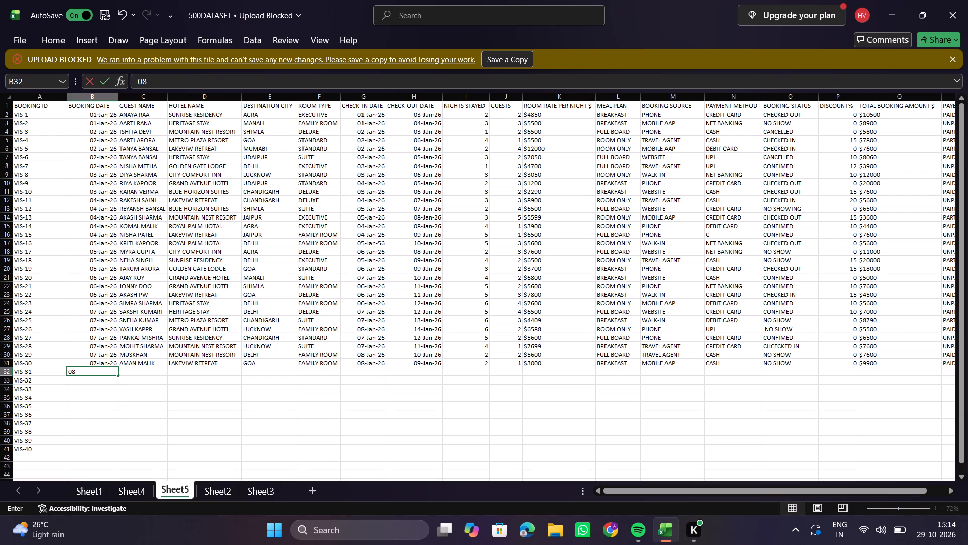
text(JAN-2026)
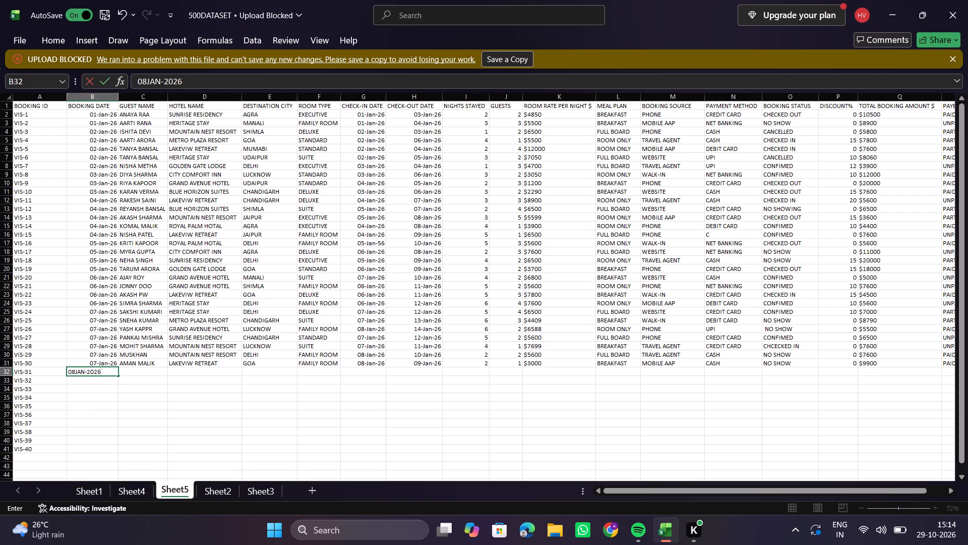
key(Return)
Enter the booking date 08-Jan-26 in cells B33 and B34 for bookings VIS-32 and VIS-33.
text(08-JN-)
key(BackSpace)
key(BackSpace)
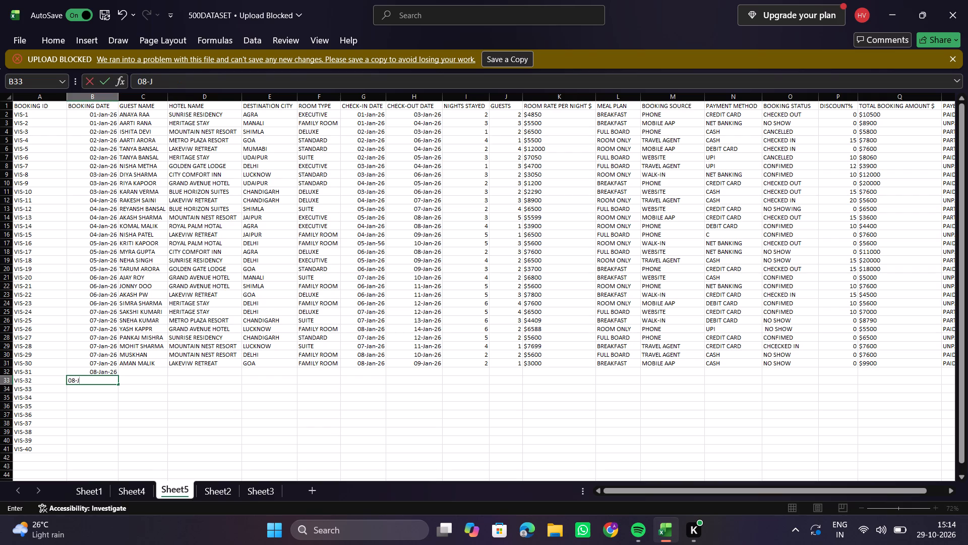
text(JAN-26)
key(Return)
key(Up)
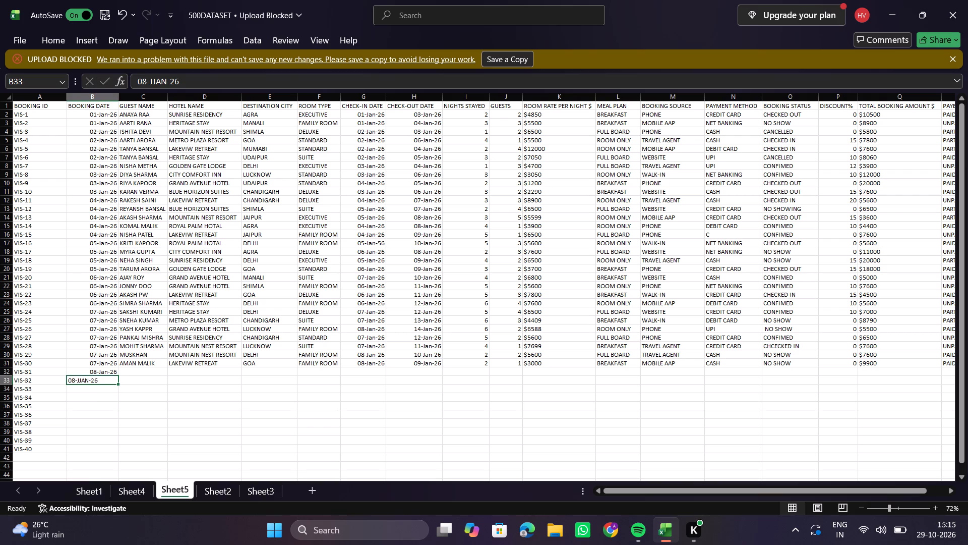
key(BackSpace)
text(08-JAN-26)
key(Return)
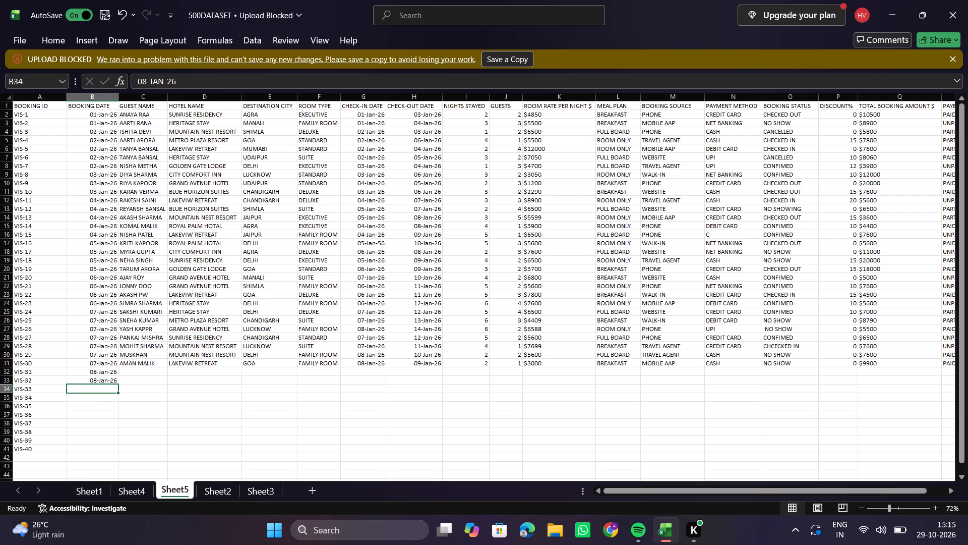
text(08-JAN-26)
key(Return)
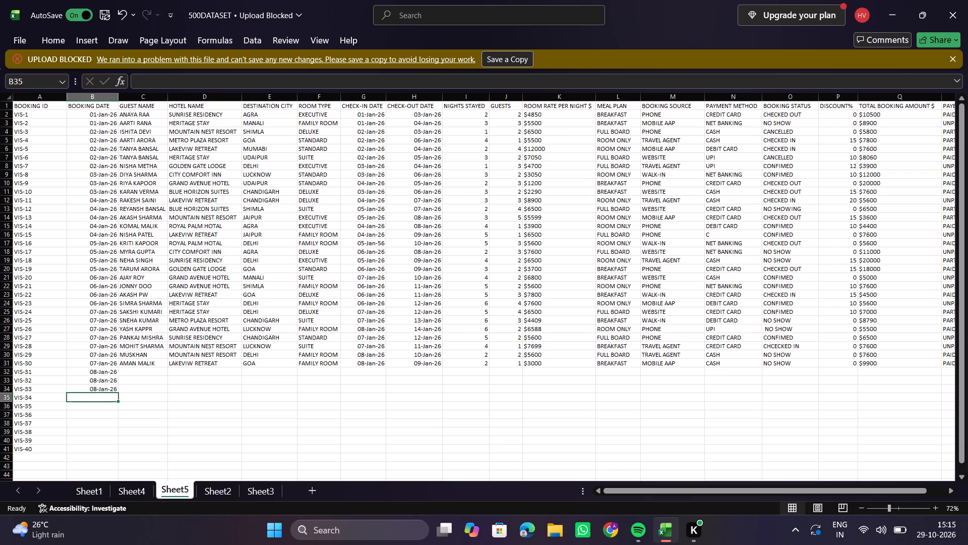
Enter the booking date 09-Jan-26 in cells B35 and B36 for bookings VIS-34 and VIS-35.
text(09-JAN-)
text(26)
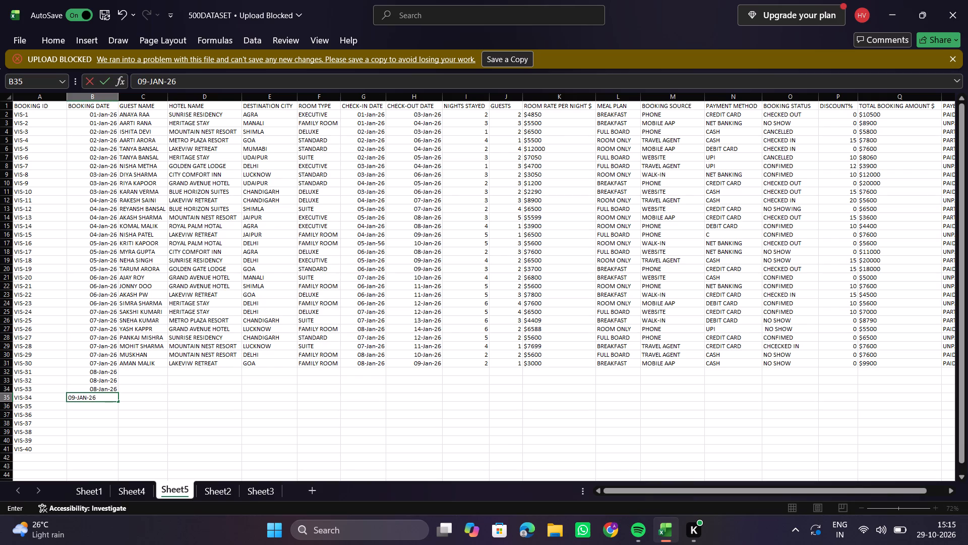
key(Return)
key(0)
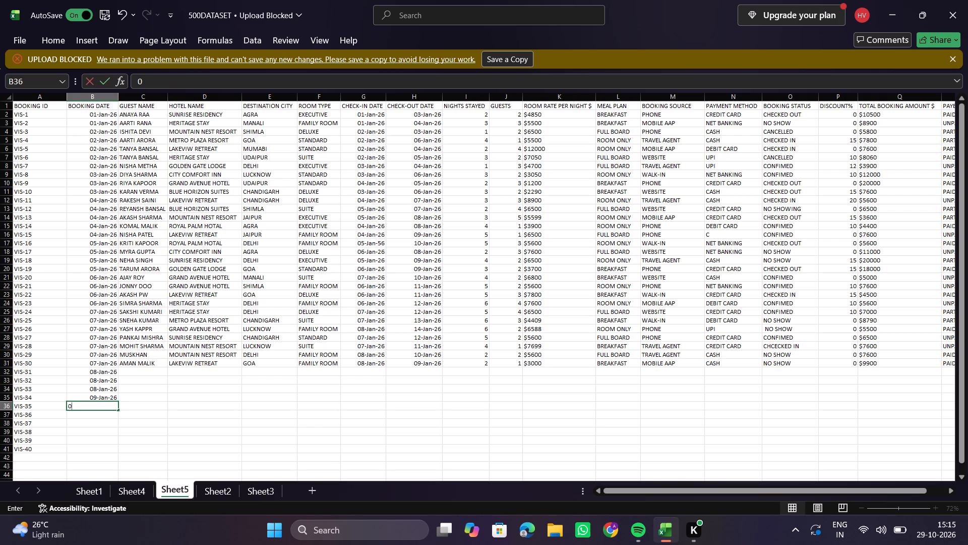
text(9-JAN-26)
key(Return)
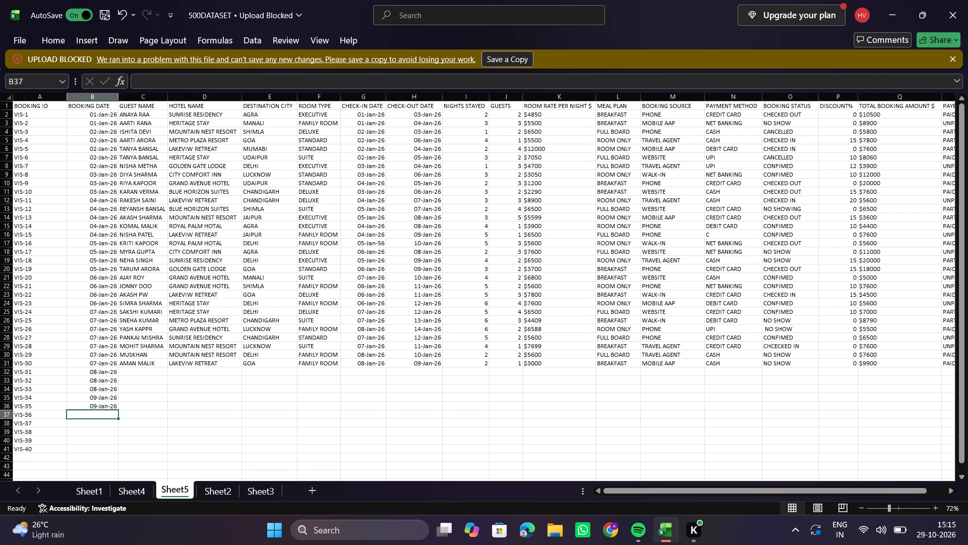
Enter the booking date 09-Jan-26 in cells B37 and B38 for bookings VIS-36 and VIS-37.
text(09)
key(minus)
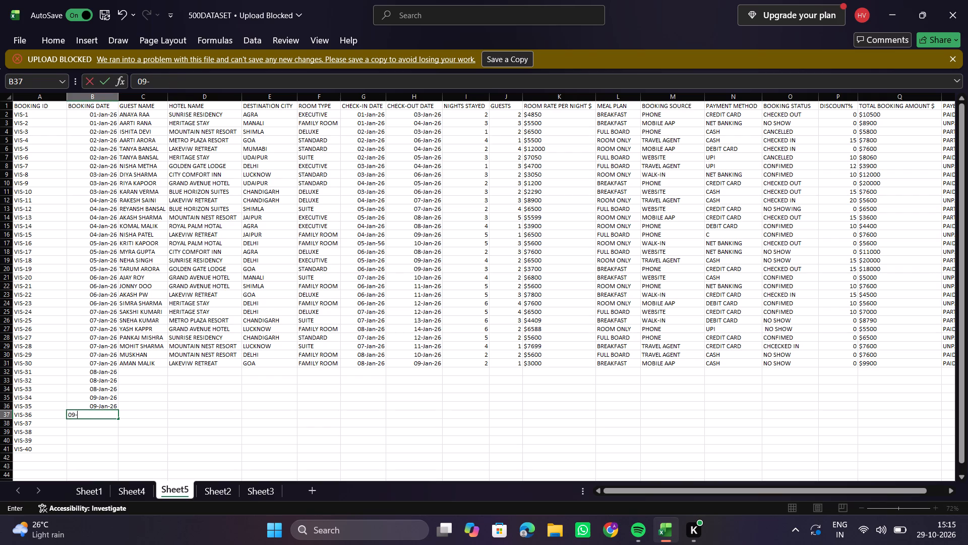
key(0)
key(BackSpace)
text(JAN)
text(-26)
key(Return)
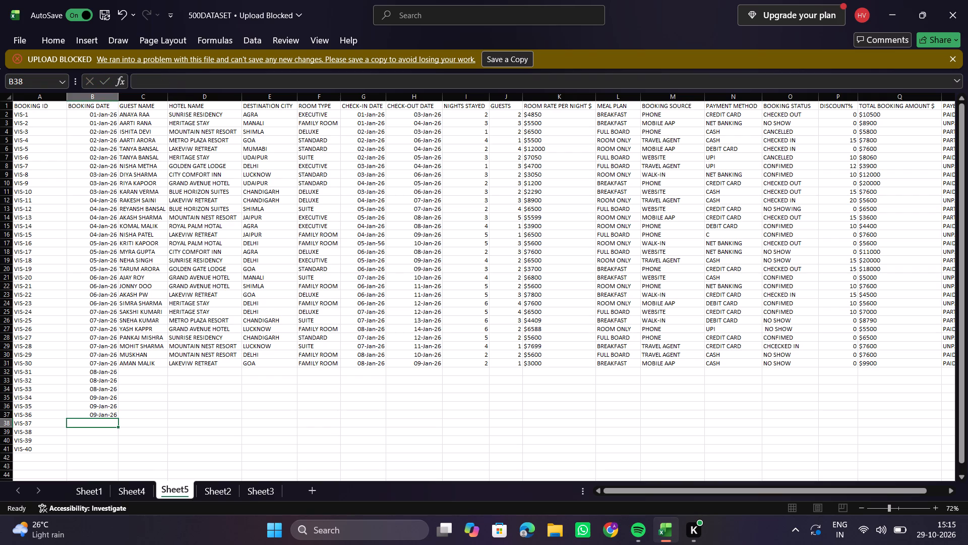
text(09)
text(-JQN)
key(BackSpace)
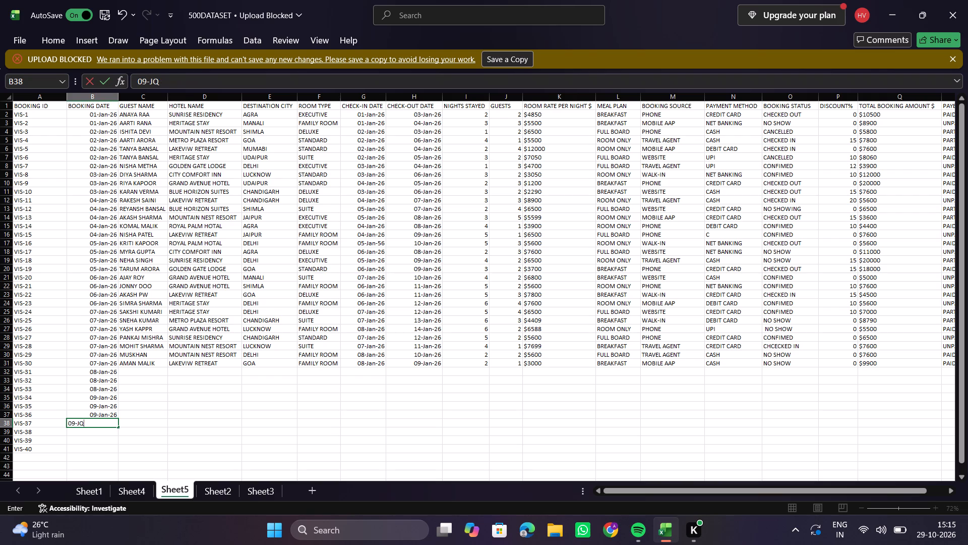
key(BackSpace)
text(AN)
text(-26)
key(Return)
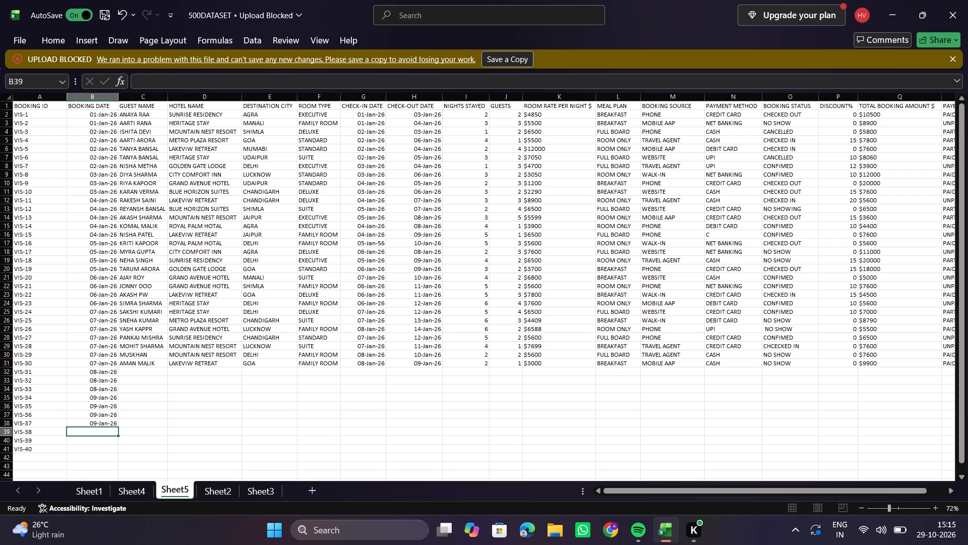
Enter the booking date 09-Jan-26 in cell B39 for booking VIS-38.
key(k)
key(BackSpace)
text(JAN)
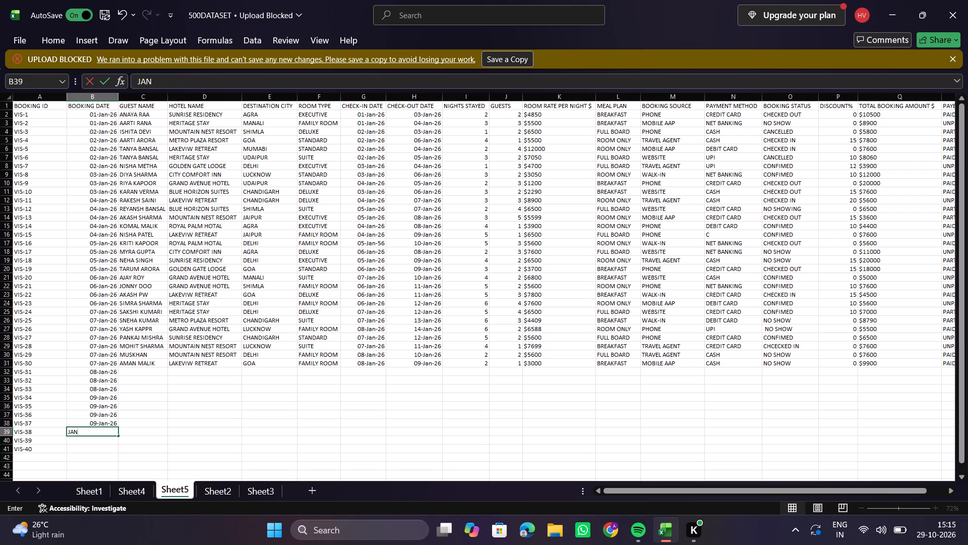
key(BackSpace)
key(BackSpace)
key(BackSpace)
text(09-JAN-)
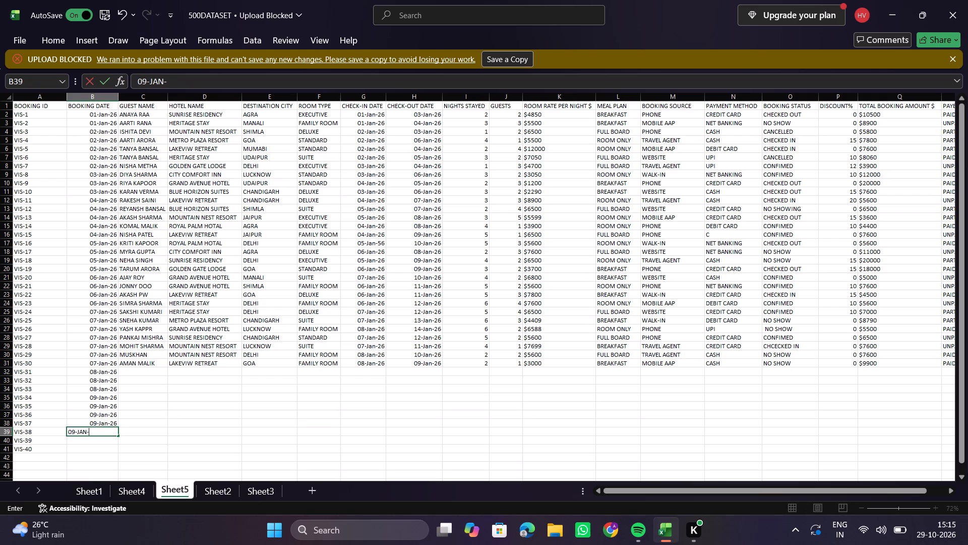
text(26)
key(Return)
Enter the booking date 09-Jan-26 in cells B40 and B41 for bookings VIS-39 and VIS-40.
text(09-JAN-)
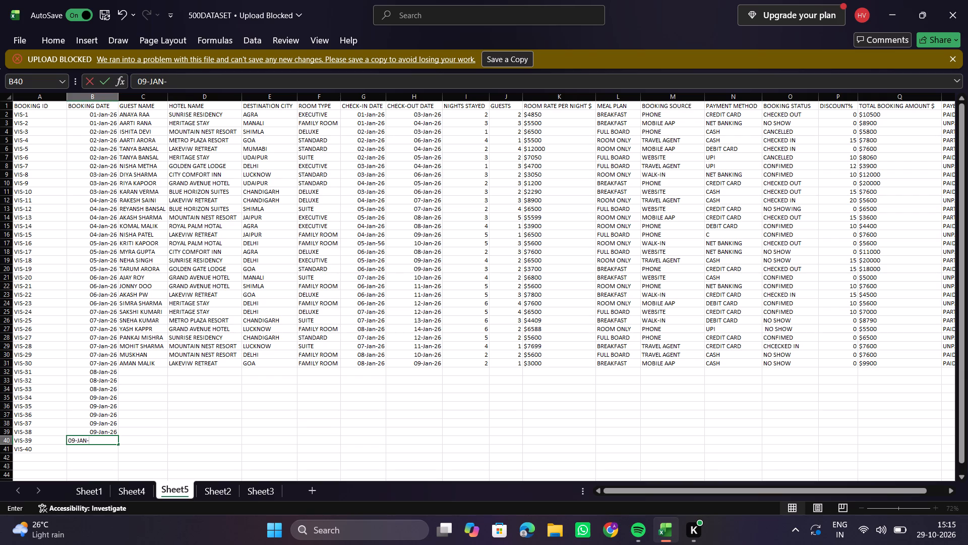
text(26)
key(Return)
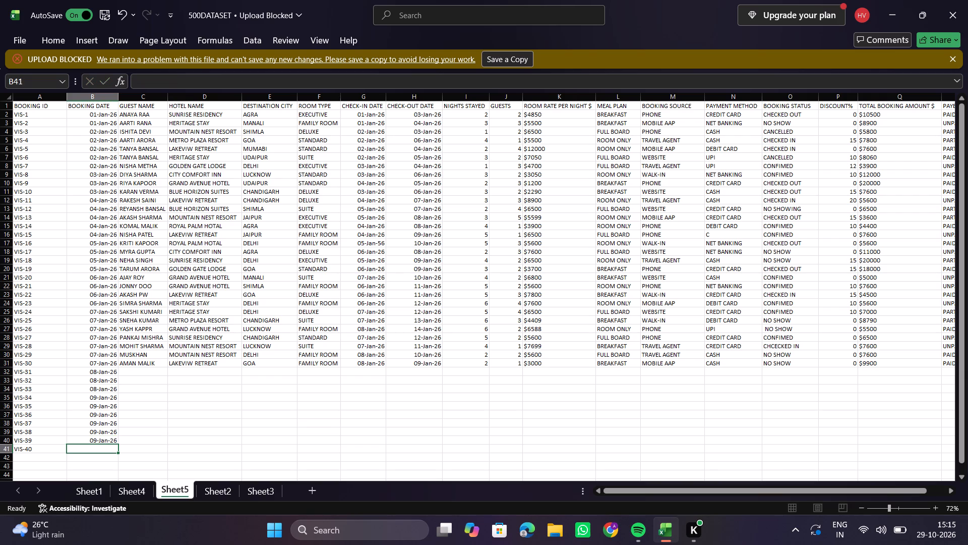
text(09)
text(-JAN-26)
key(Return)
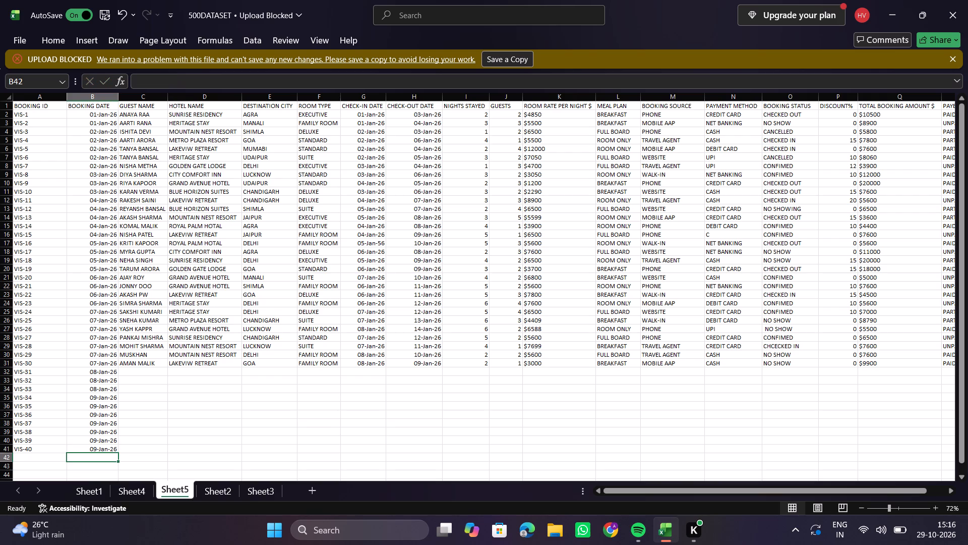
Move up the guest name column through the empty cells of the newly added booking rows.
key(Right)
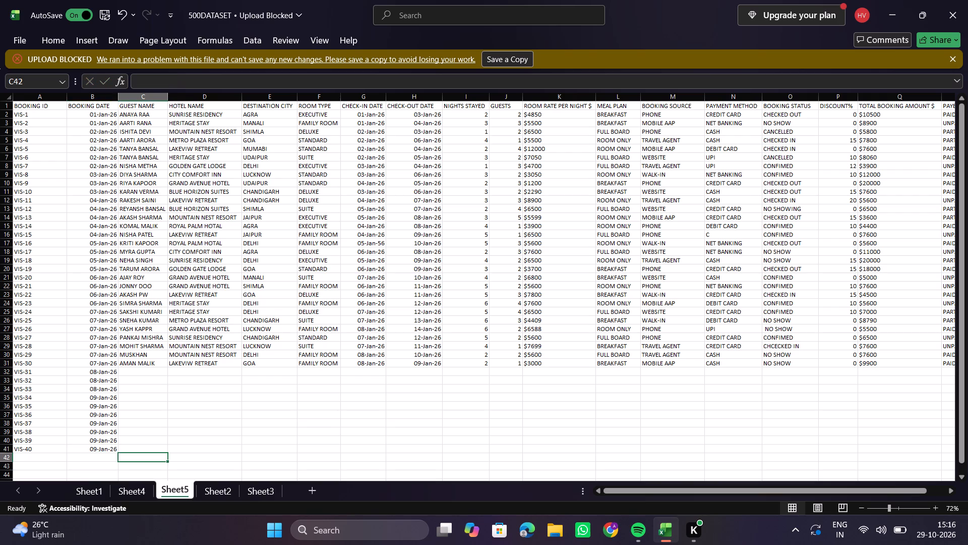
key(Up)
key(Up)
key(Up)
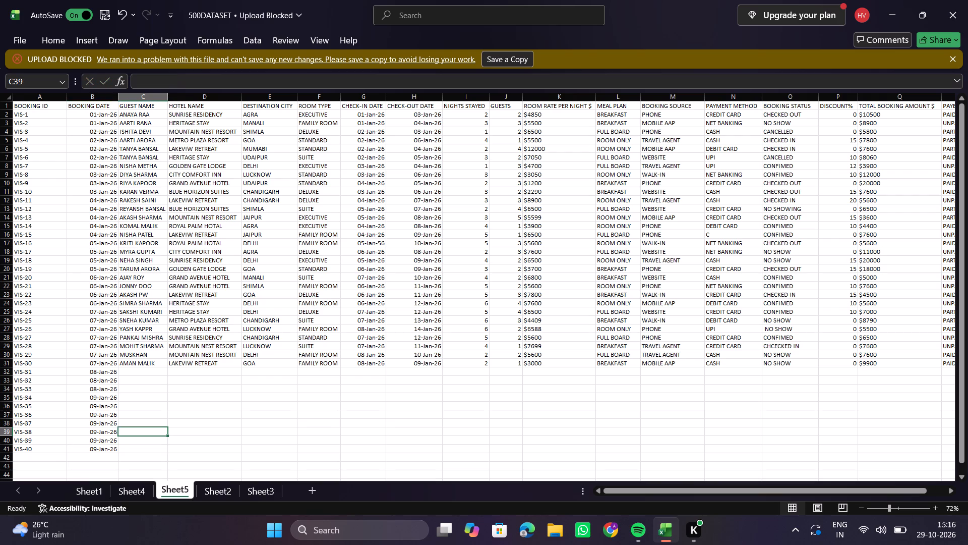
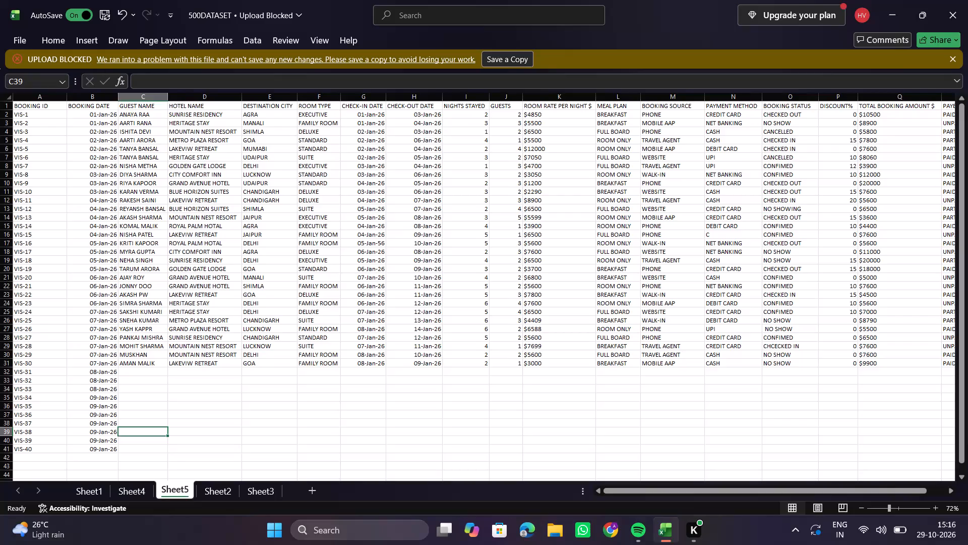
click(141, 375)
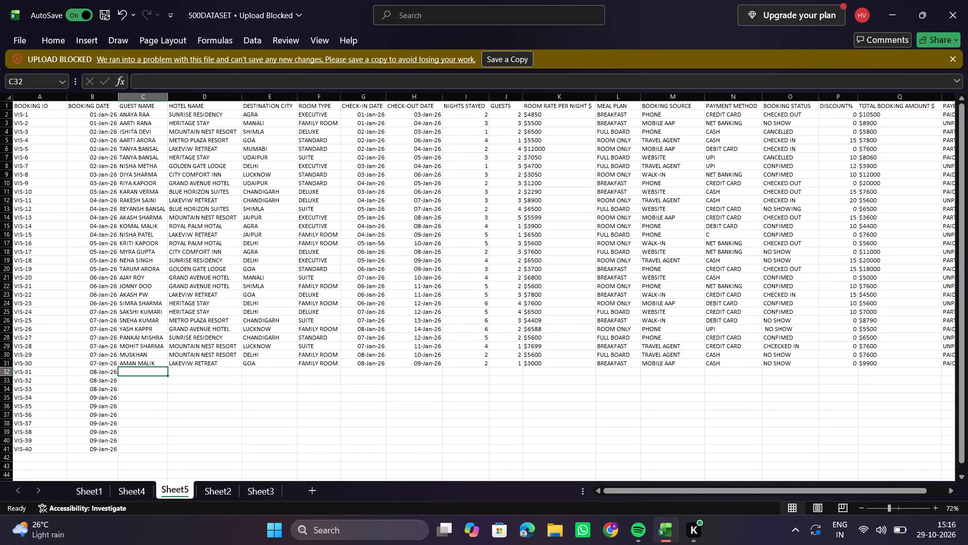
text(RA)
text(KHI)
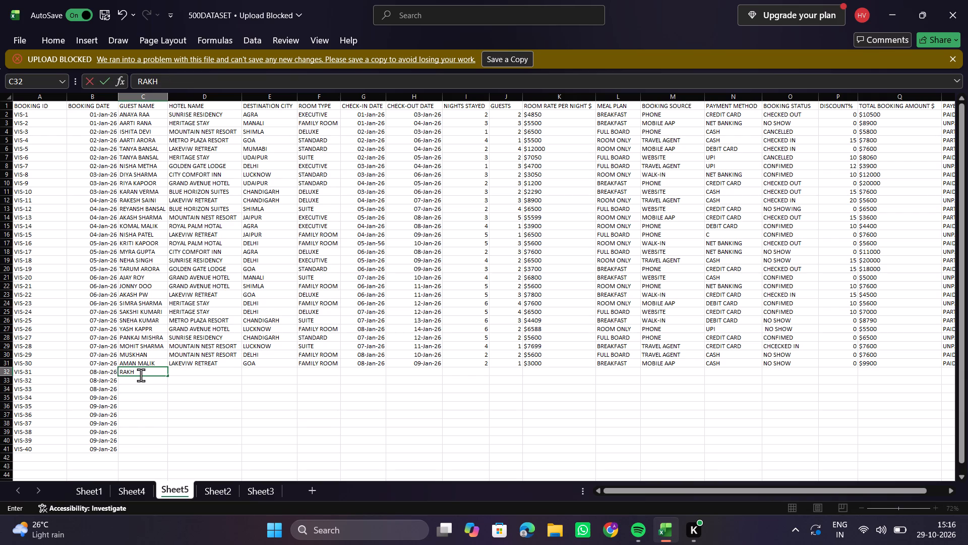
key(space)
key(Return)
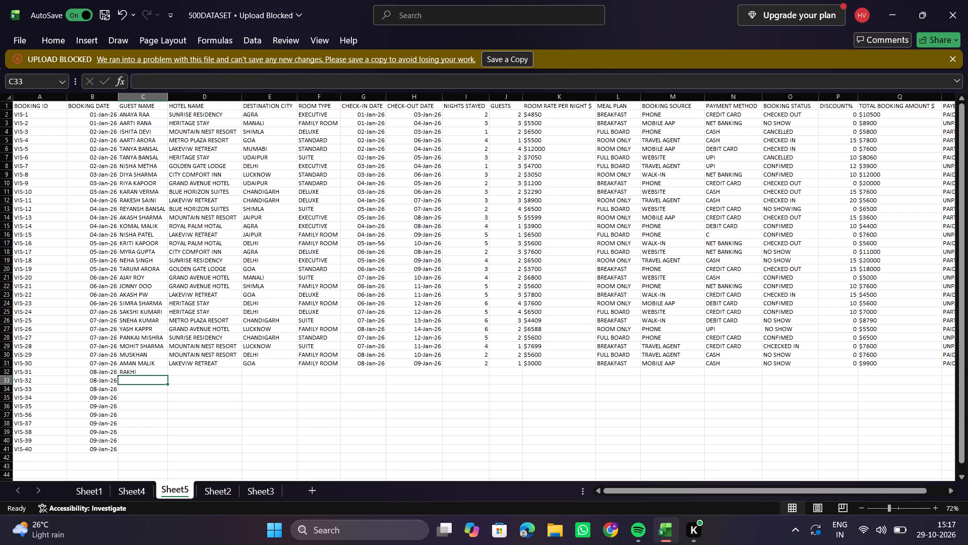
key(f)
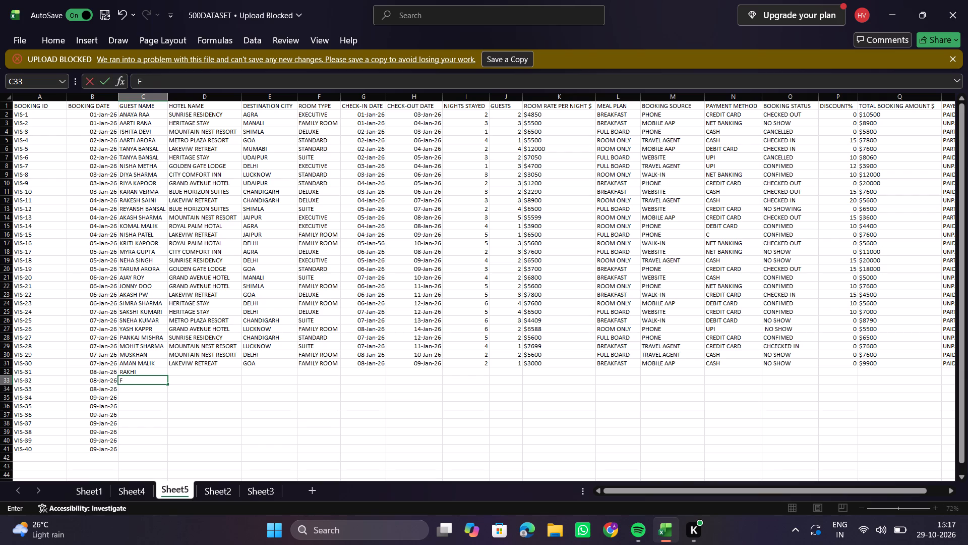
text(ASI)
key(space)
key(Return)
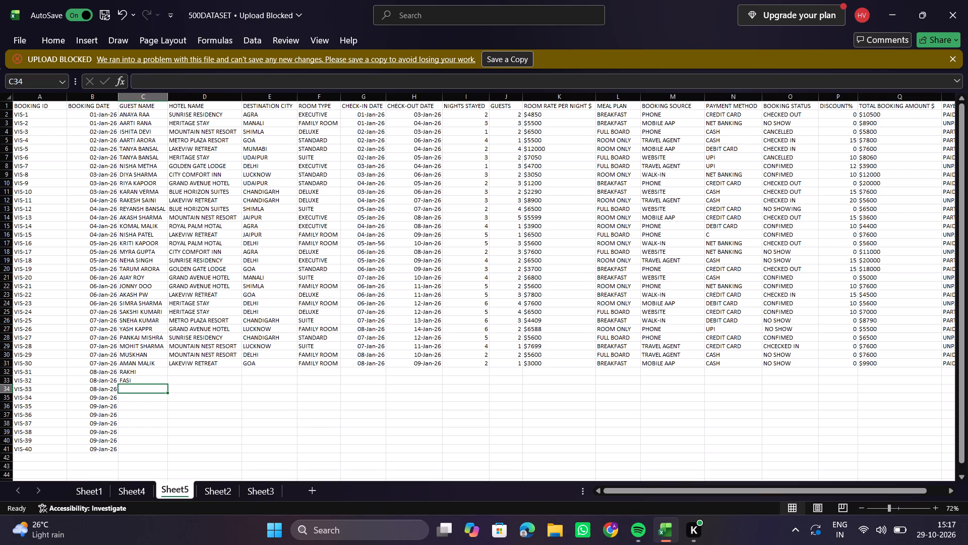
text(LASSI)
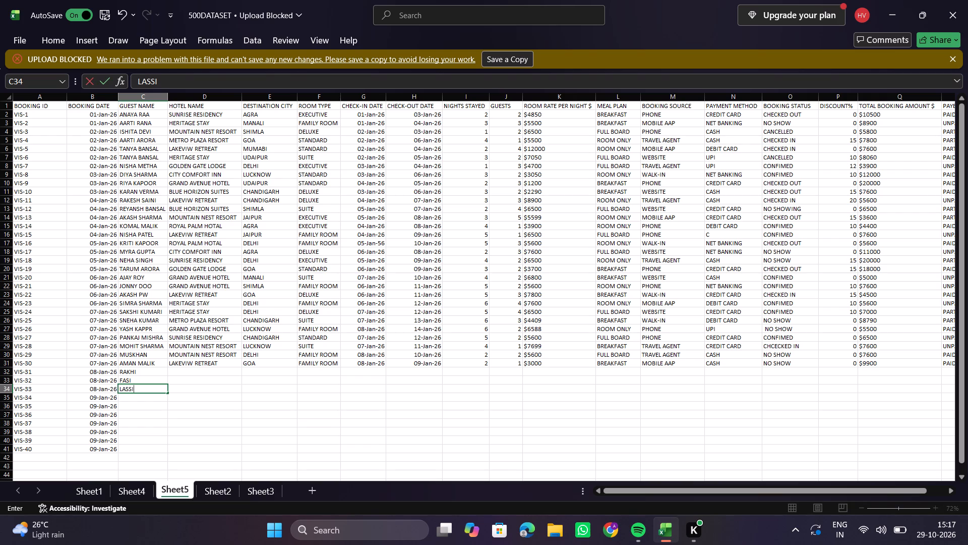
key(Return)
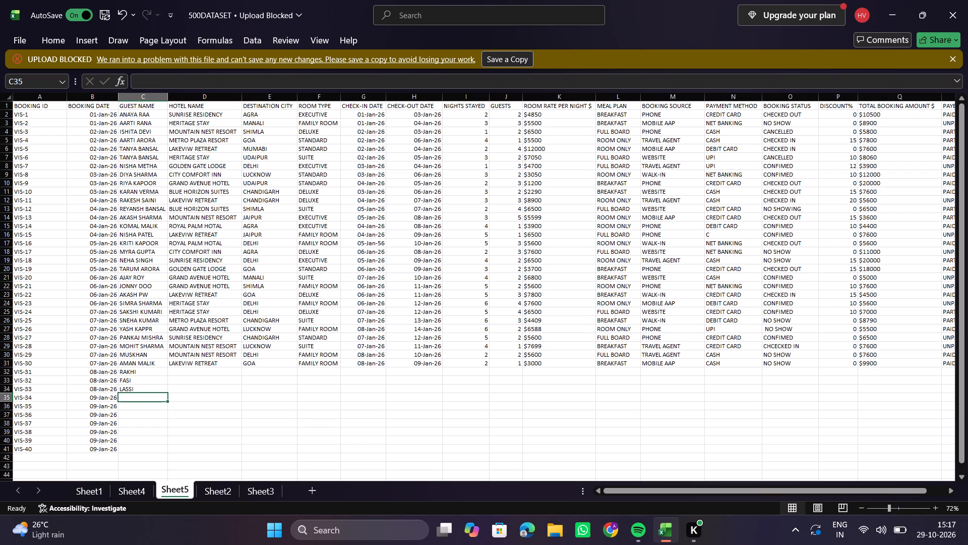
text(TAMYA)
key(space)
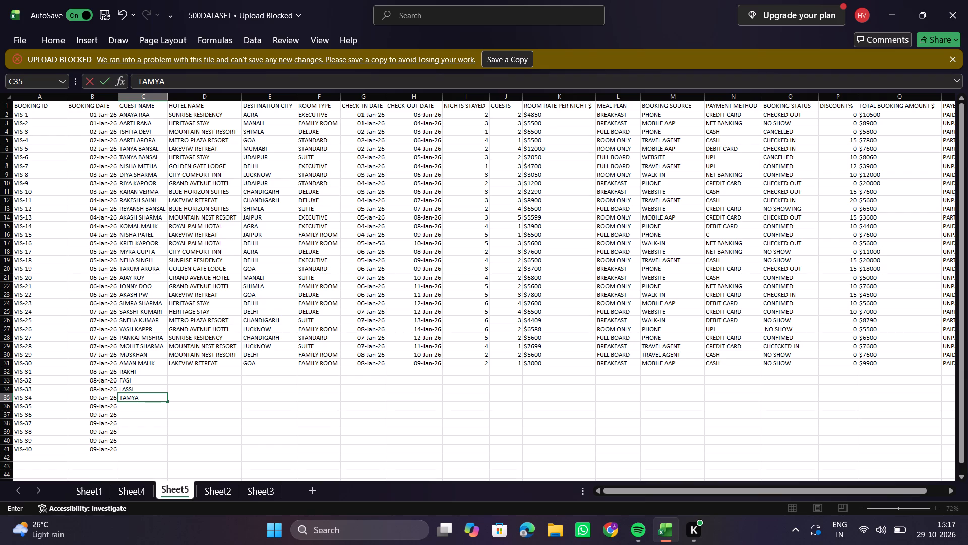
key(Return)
text(TAMA)
text(NA)
key(space)
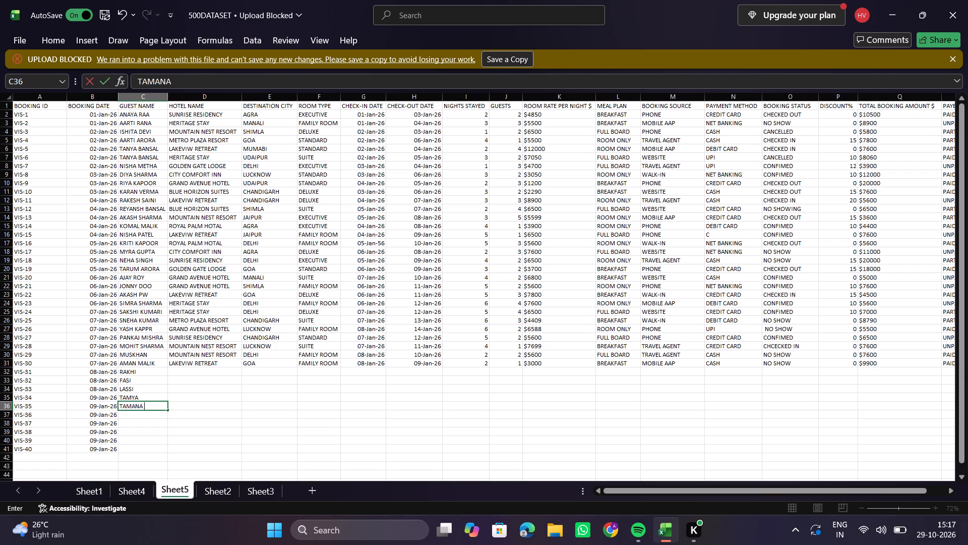
key(Return)
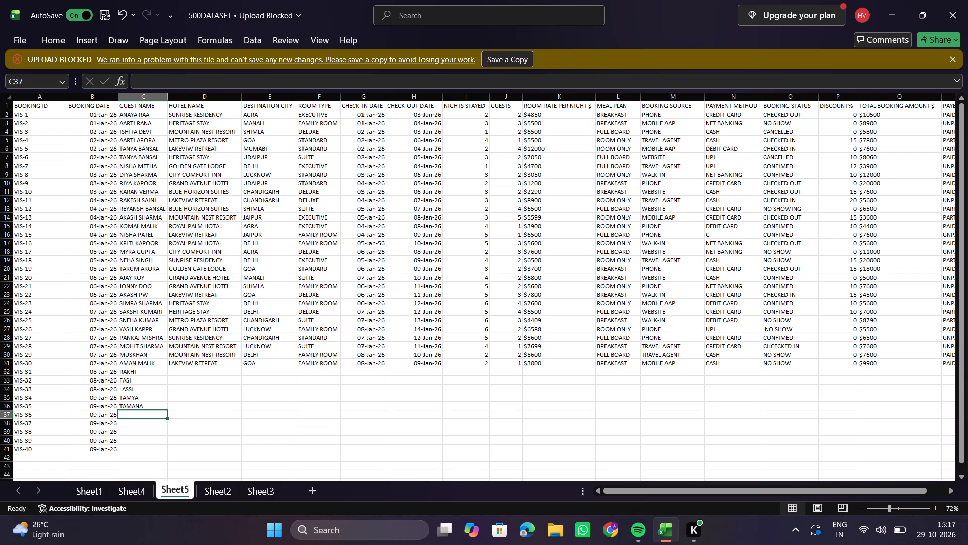
key(s)
key(s)
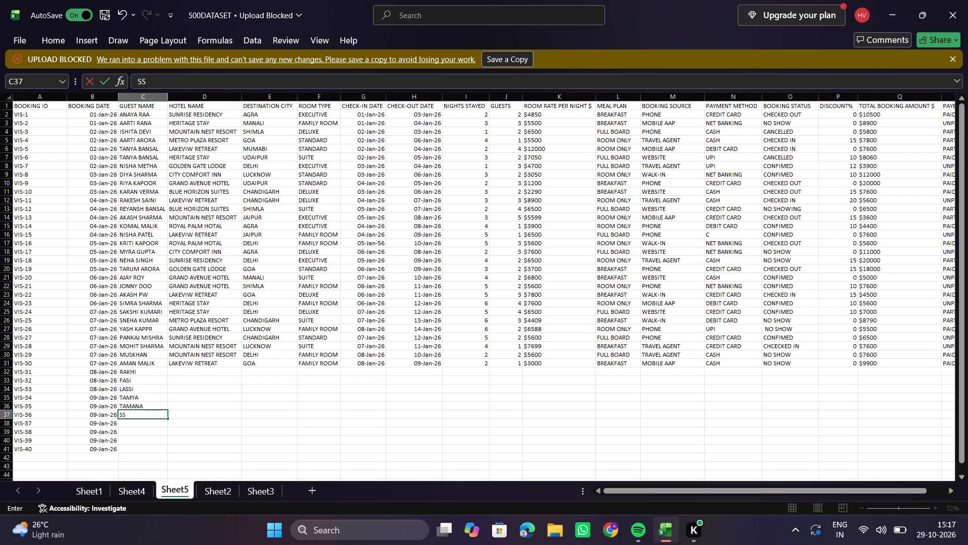
key(t)
key(BackSpace)
key(BackSpace)
key(BackSpace)
text(ISNATB)
key(BackSpace)
key(BackSpace)
key(BackSpace)
key(BackSpace)
text(AN)
key(backslash)
key(BackSpace)
key(BackSpace)
key(BackSpace)
key(BackSpace)
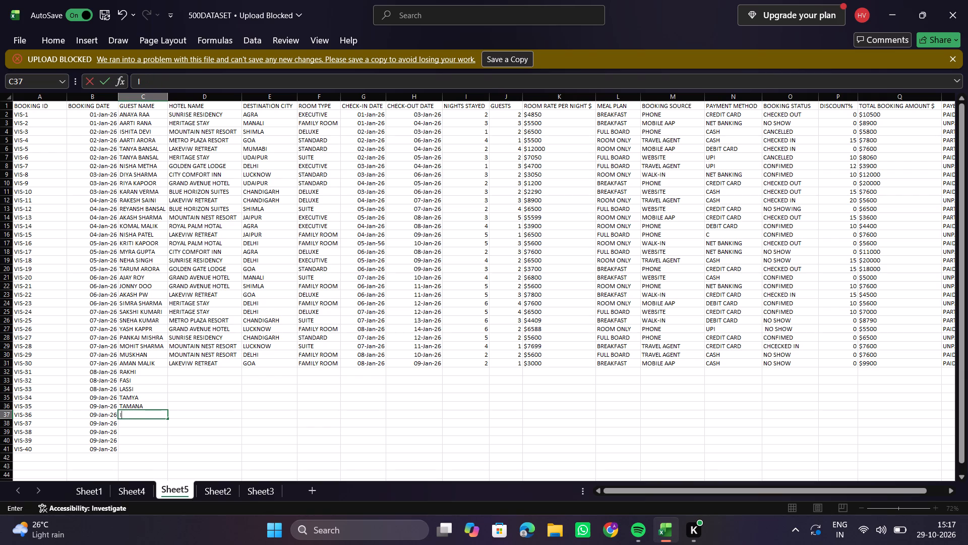
text(HSANT)
key(space)
key(Return)
text(NAMAN)
key(space)
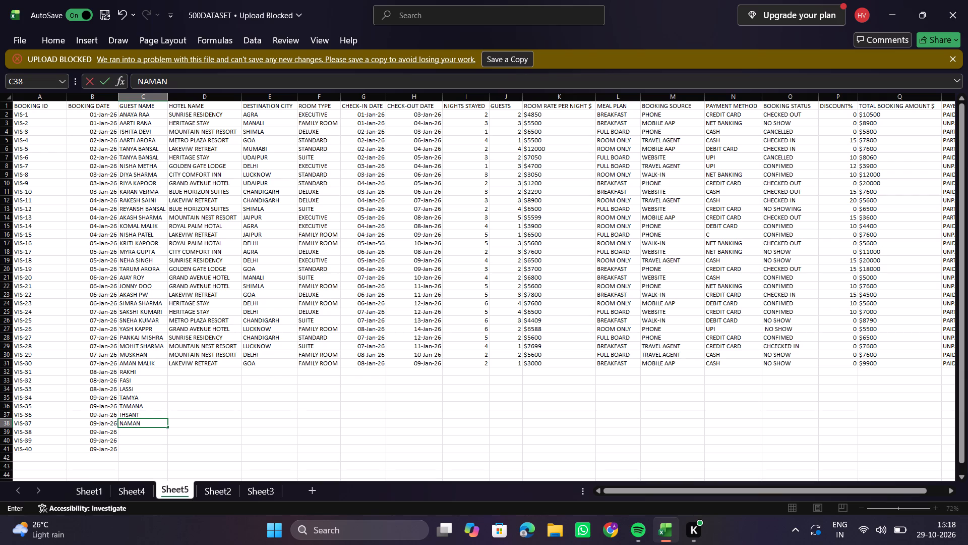
key(Return)
text(DIR)
key(space)
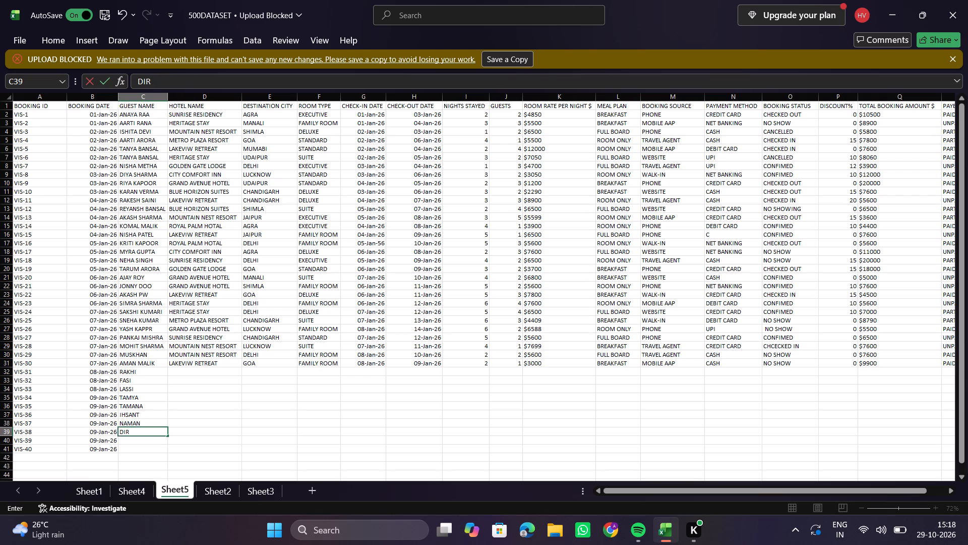
key(BackSpace)
key(BackSpace)
key(BackSpace)
text(HIR)
key(space)
key(Return)
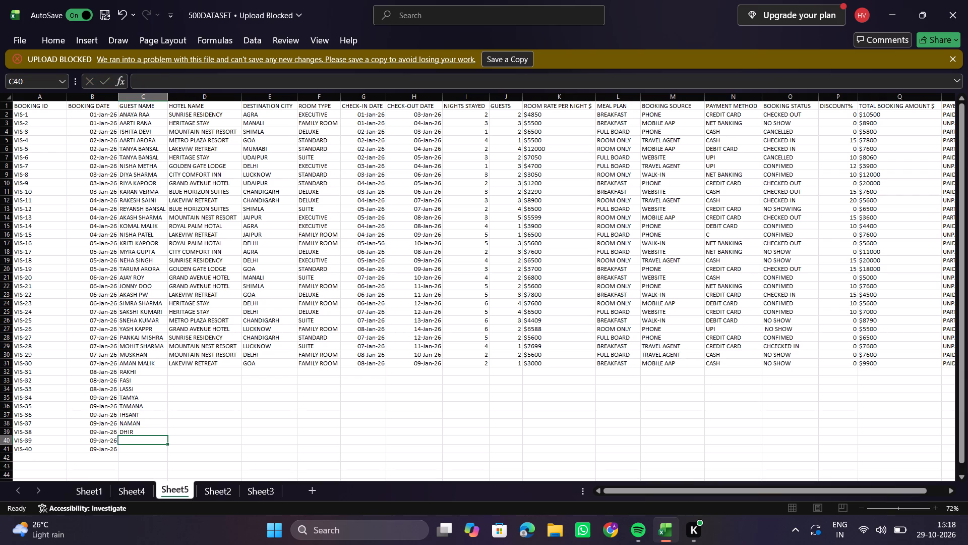
text(FU)
key(BackSpace)
key(BackSpace)
key(BackSpace)
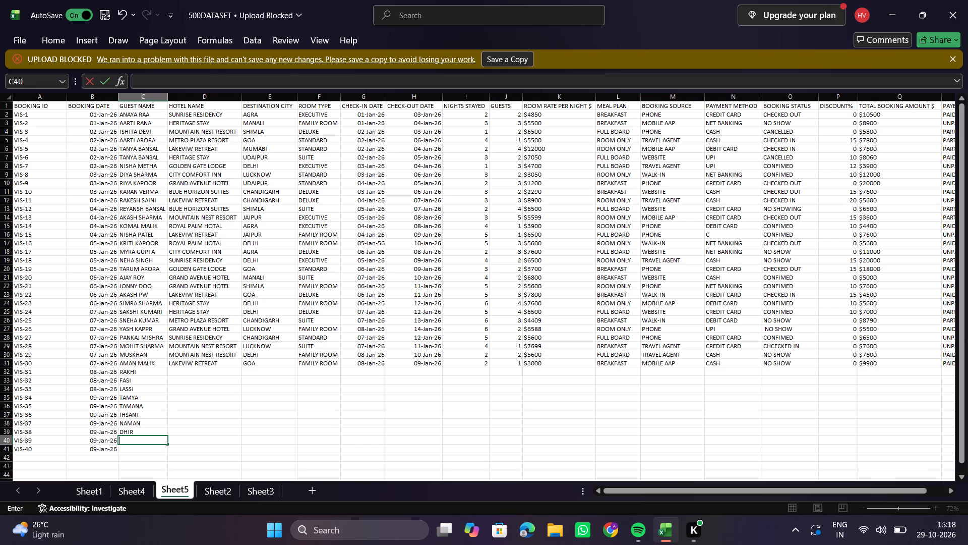
text(MUKHSN)
key(BackSpace)
key(BackSpace)
text(AN)
key(space)
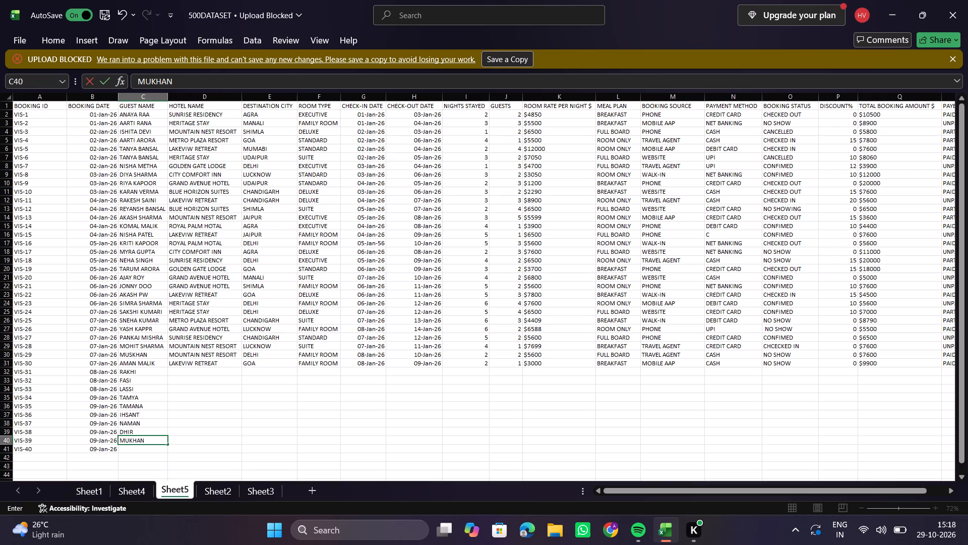
key(Return)
text(RA)
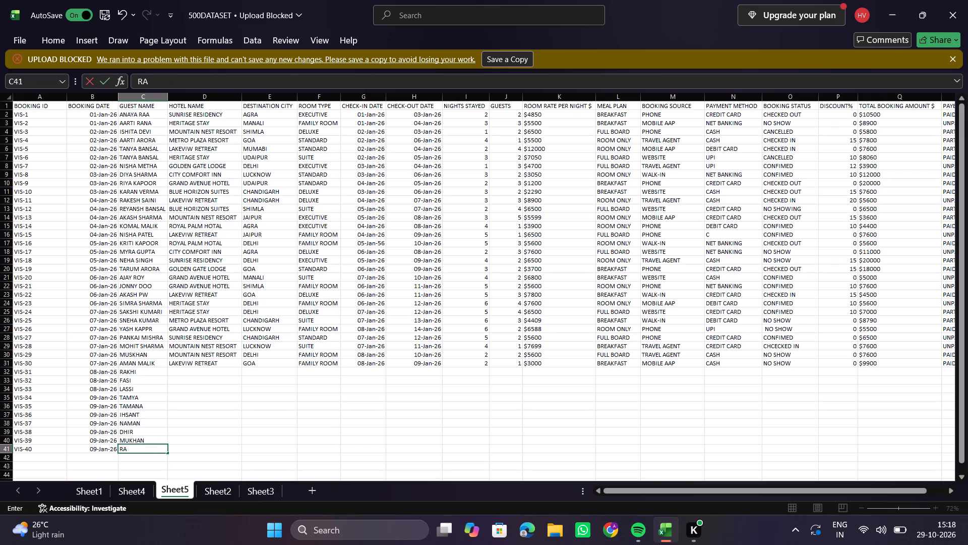
text(IZOM)
key(space)
key(Return)
Enter the hotel names LAKEVIW RETREAT in cell D32 and MOUNTAIN NEST RESORT in D33 for bookings VIS-31 and VIS-32.
key(Right)
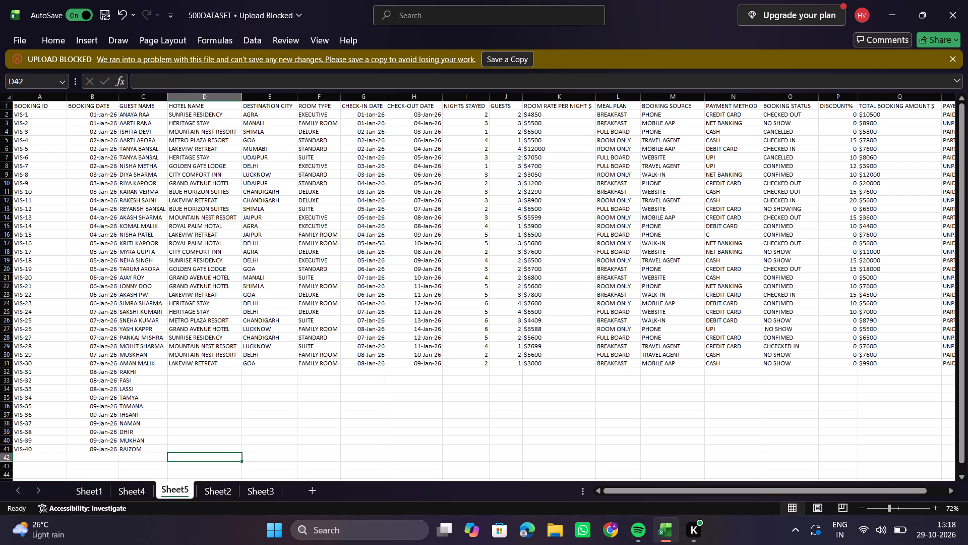
key(Up)
key(Up)
key(Up)
key(Up)
key(Up)
key(Up)
key(Up)
key(Up)
key(Up)
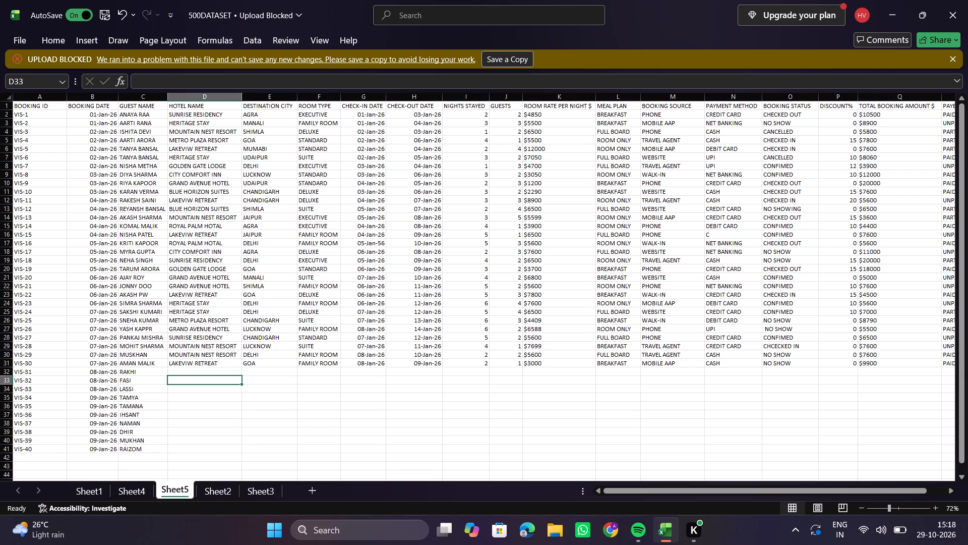
key(Up)
key(l)
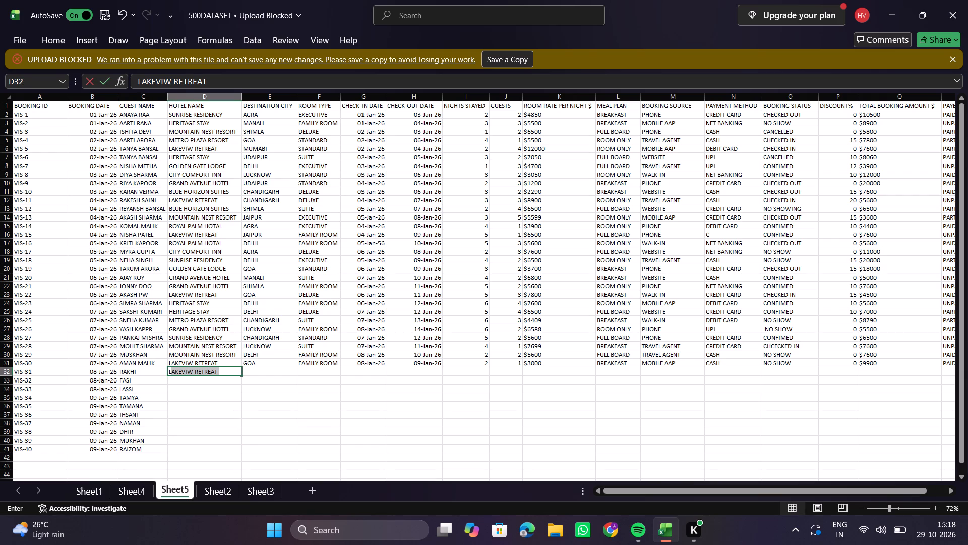
key(Return)
text(MO)
key(Return)
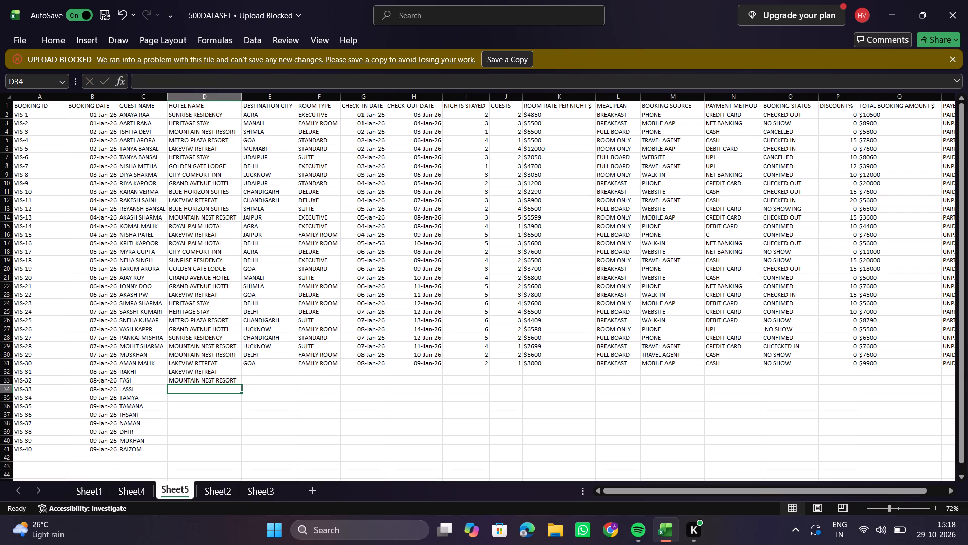
Enter the hotel names CITY COMFORT INN, HERITAGE STAY and SUNRISE RESIDENCY in cells D34 to D36 for bookings VIS-33 to VIS-35.
key(c)
key(Return)
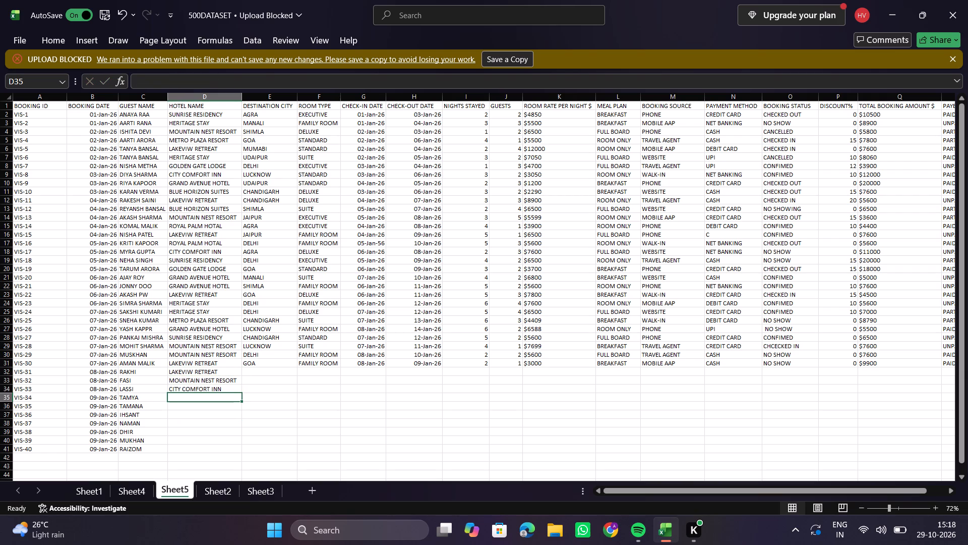
text(HE)
key(Return)
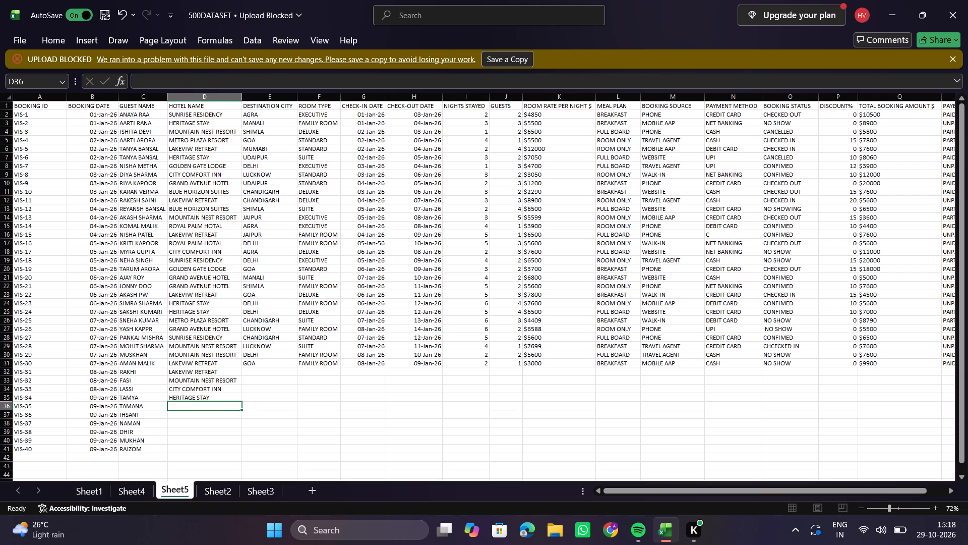
text(SU)
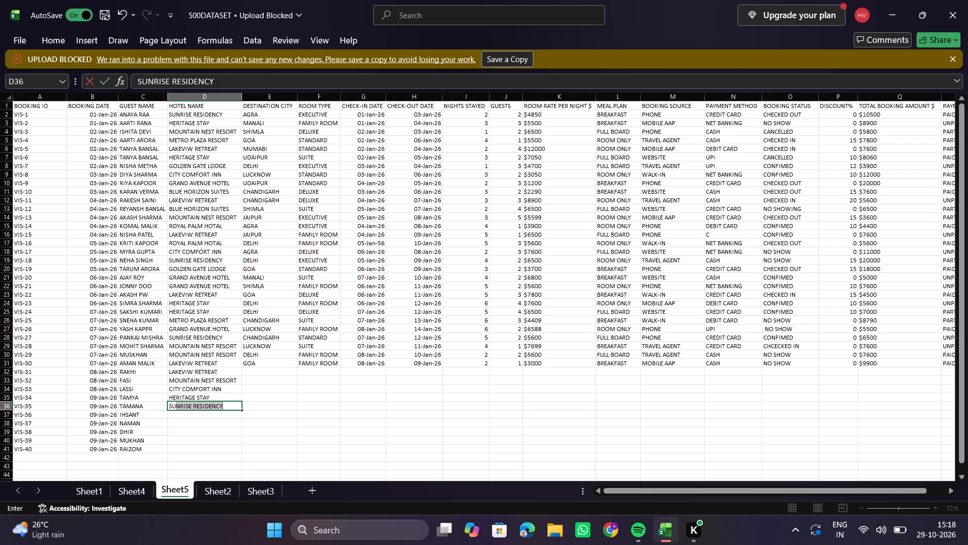
key(Return)
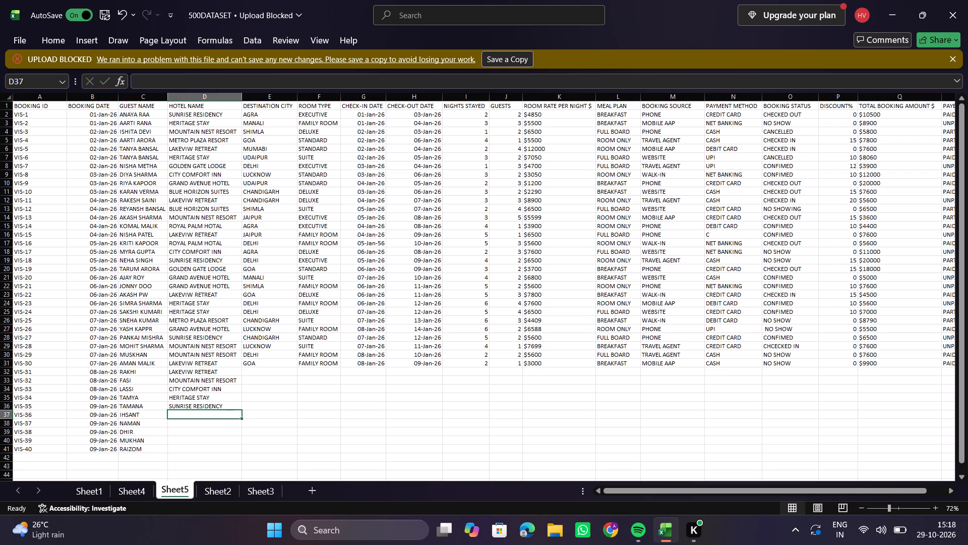
Enter the hotel names CITY COMFORT INN in cell D37 and MOUNTAIN NEST RESORT in D38 for bookings VIS-36 and VIS-37.
text(CI)
key(Return)
text(MO)
key(Return)
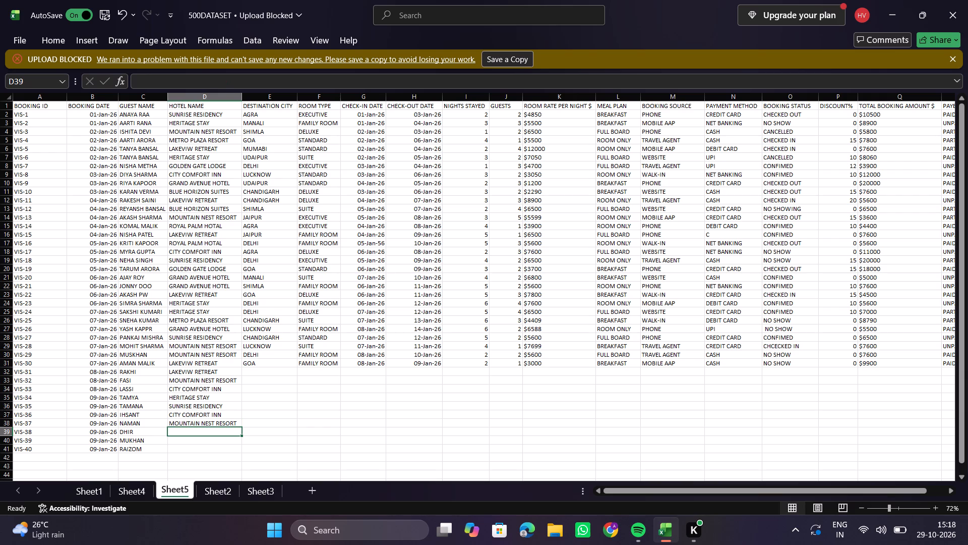
Enter the hotel names METRO PLAZA RESORT, LAKEVIW RETREAT and GOLDEN GATE LODGE in cells D39 to D41 for bookings VIS-38 to VIS-40.
text(ME)
key(Return)
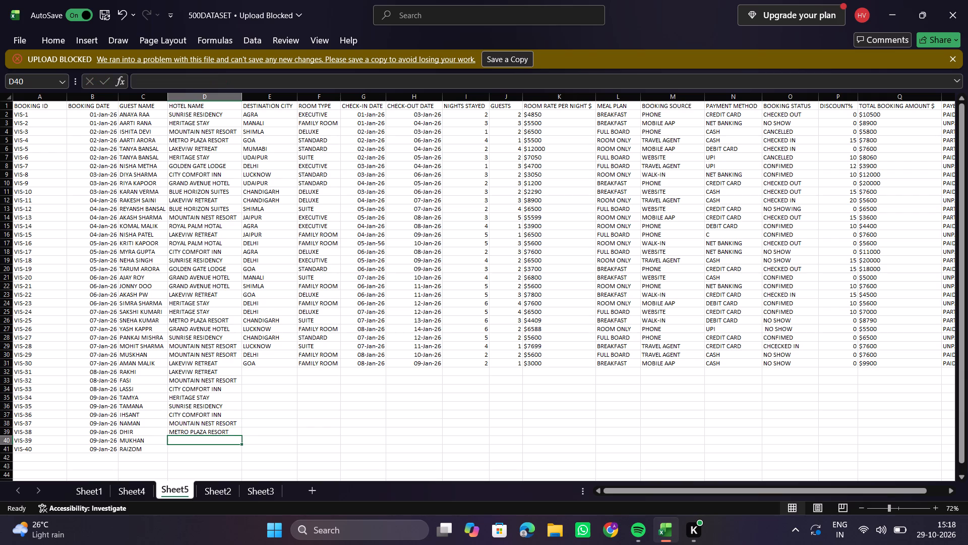
text(LAK)
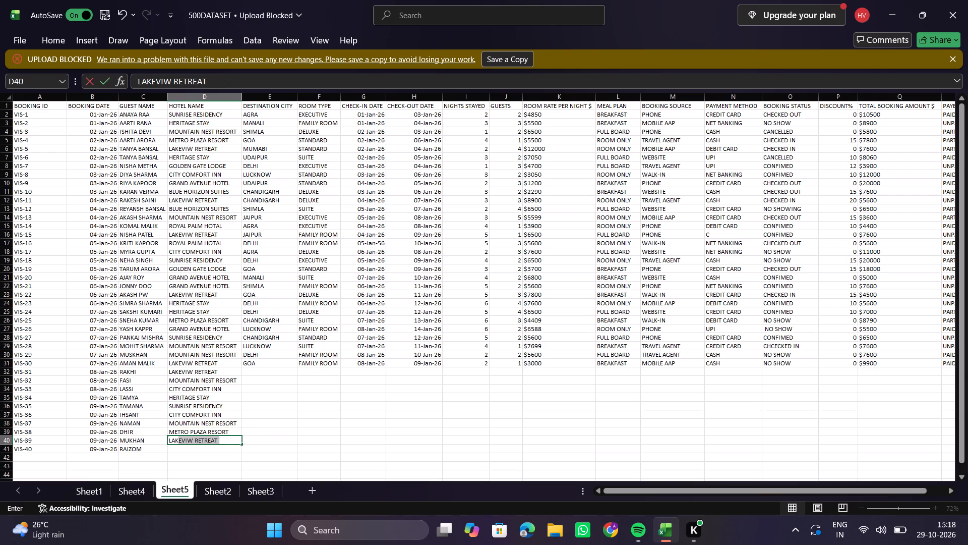
key(Return)
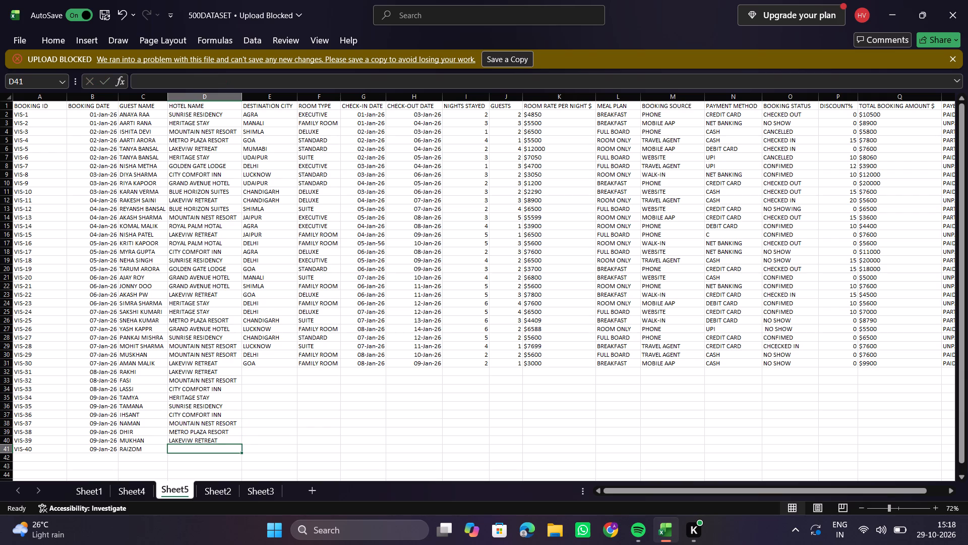
key(f)
key(BackSpace)
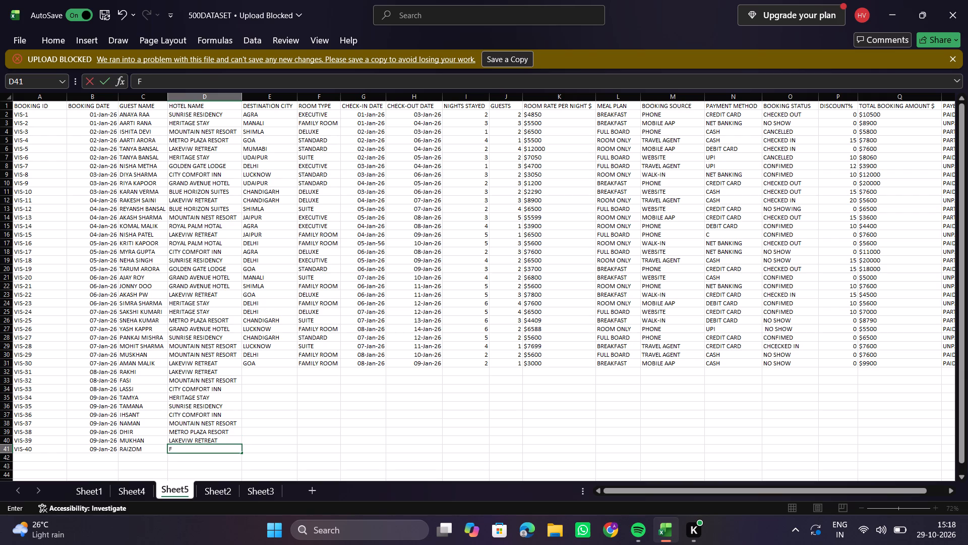
text(GOL)
key(Return)
Enter the destination cities AGRA in cell E32 and MANALI in E33 for bookings VIS-31 and VIS-32.
key(Right)
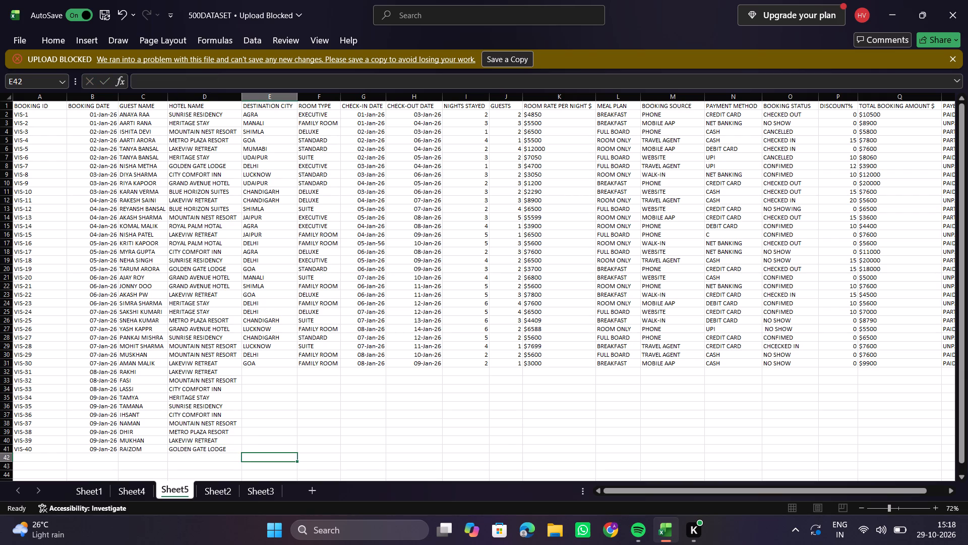
key(Up)
key(Up)
key(Up)
key(Up)
key(Up)
key(Up)
key(Up)
key(Up)
key(Up)
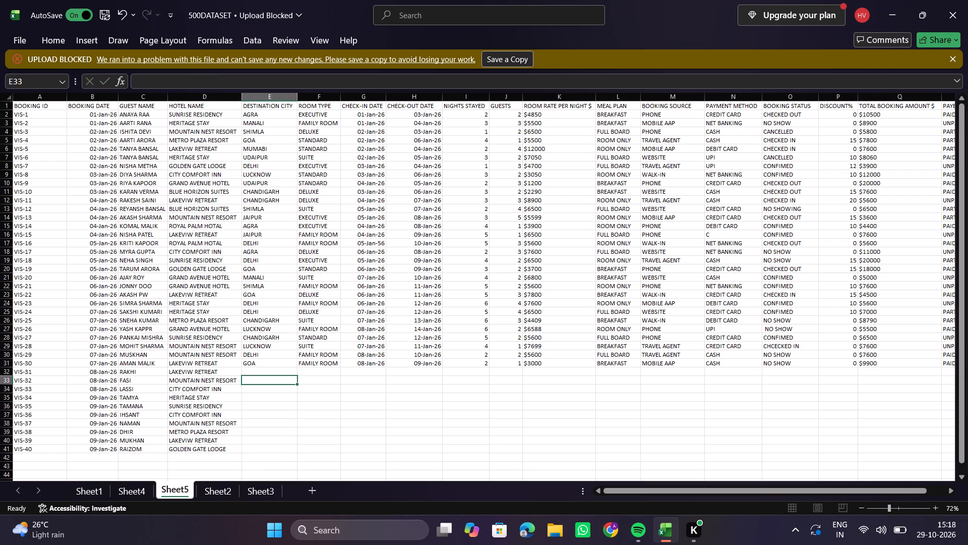
key(Up)
text(AGR)
key(Return)
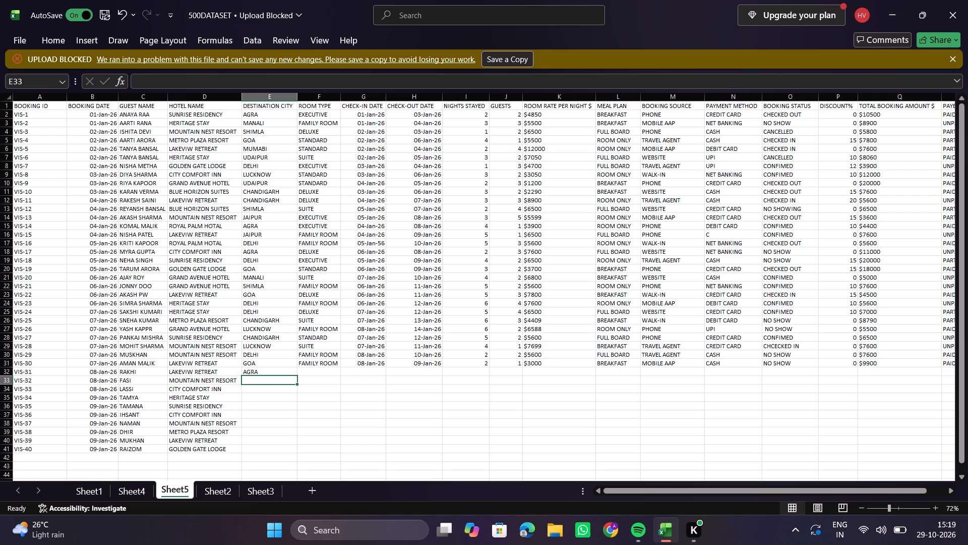
text(MAM)
key(BackSpace)
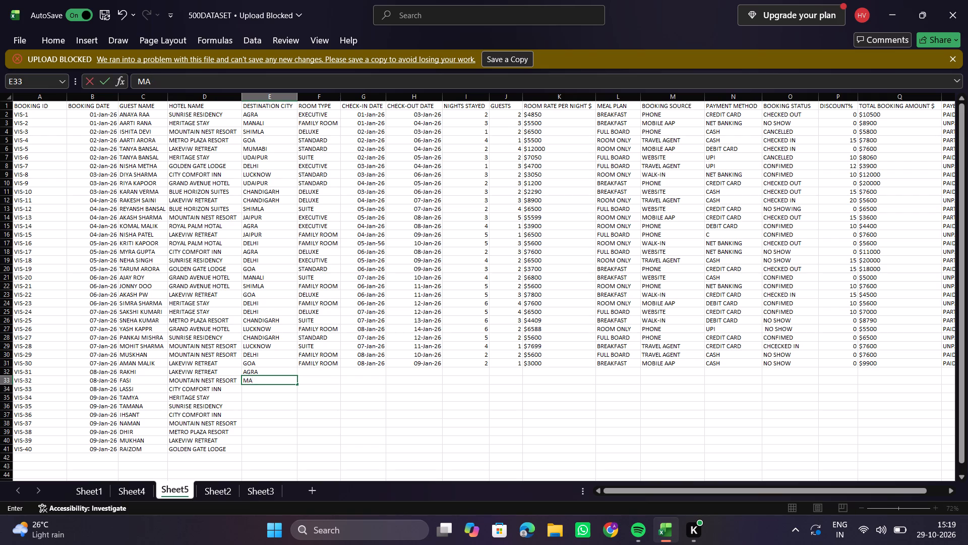
text(NA)
key(Return)
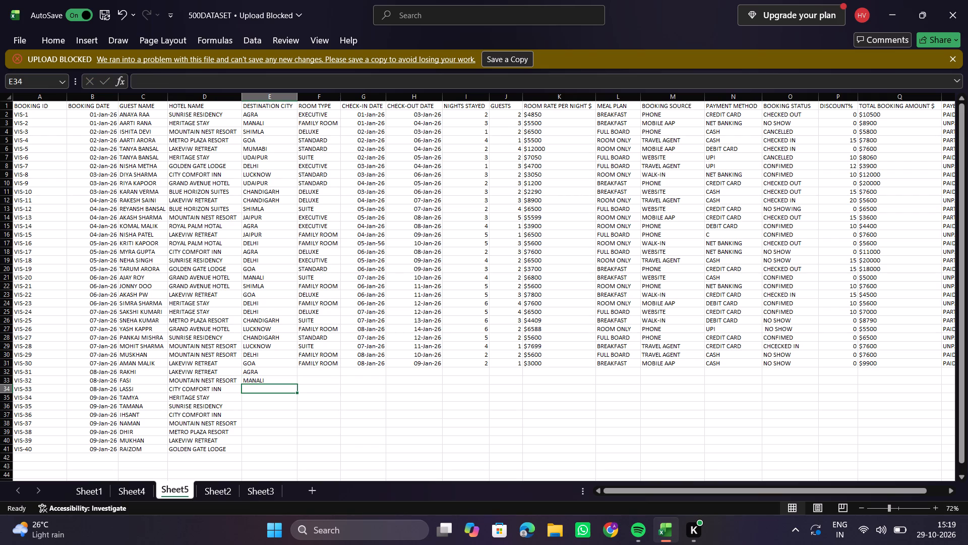
Enter the destination cities GOA, UDAIPUR and DELHI in cells E34 to E36 for bookings VIS-33 to VIS-35.
text(GI)
key(BackSpace)
text(OA)
key(space)
key(Return)
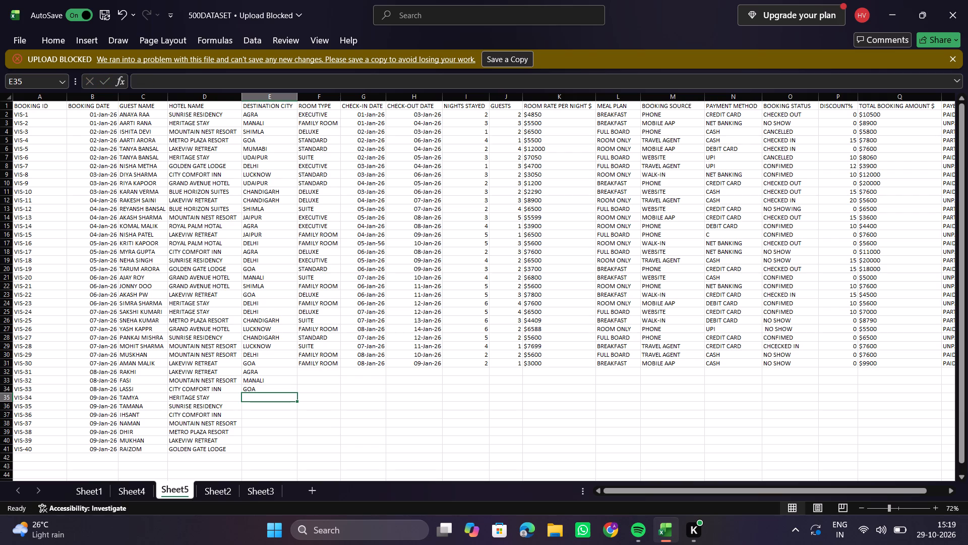
text(UD)
key(Return)
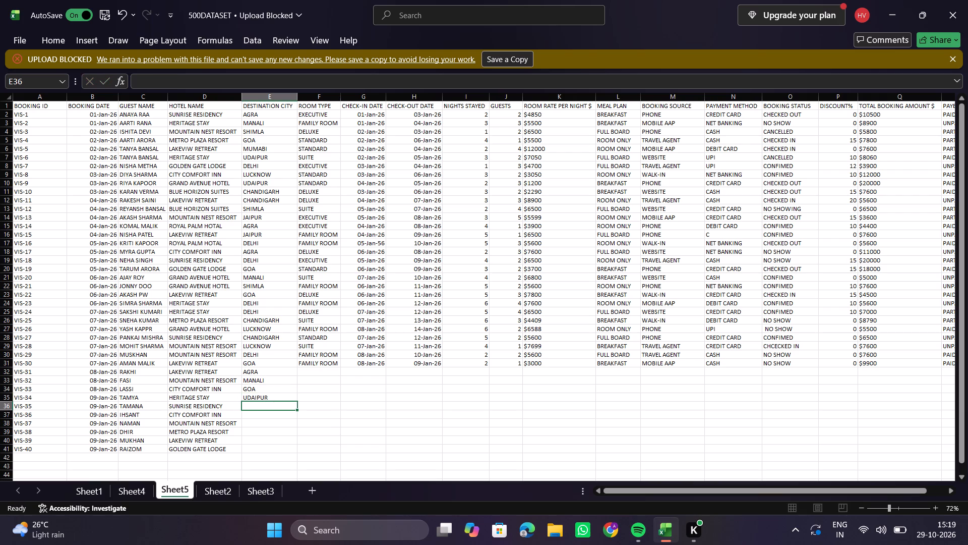
text(DEL)
key(Return)
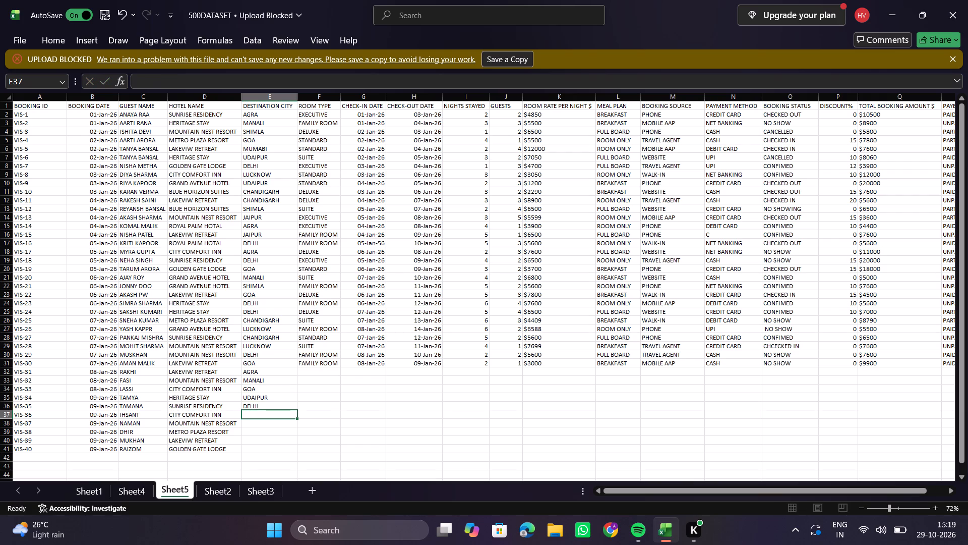
Enter the destination cities SHIMLA in cell E37 and JAIPUR in E38 for bookings VIS-36 and VIS-37.
text(GU)
key(BackSpace)
key(BackSpace)
key(BackSpace)
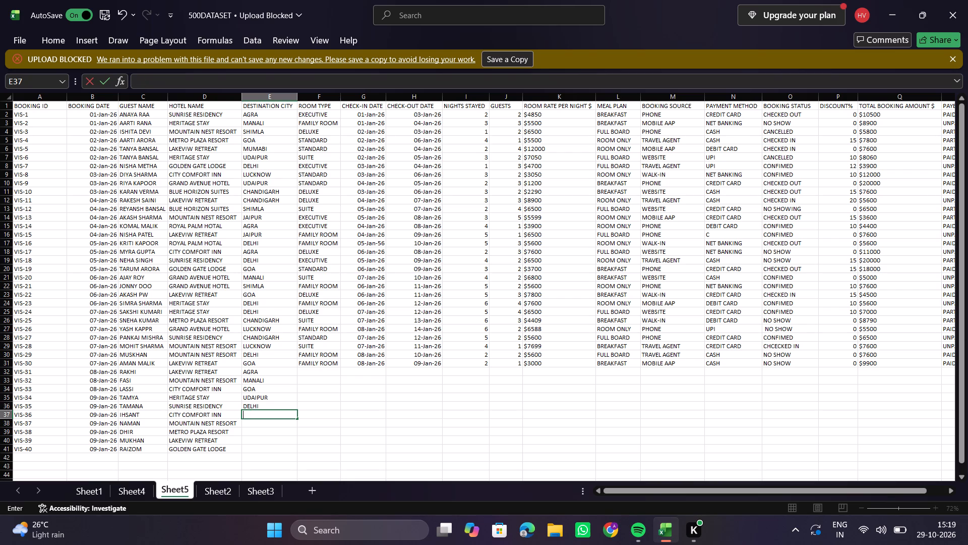
text(SHIU)
key(BackSpace)
text(ML)
key(Return)
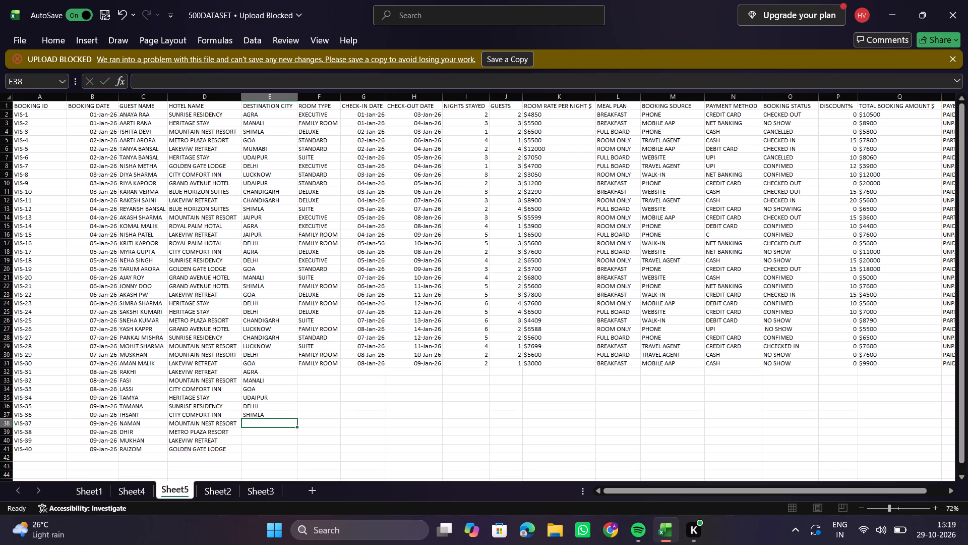
text(JAI)
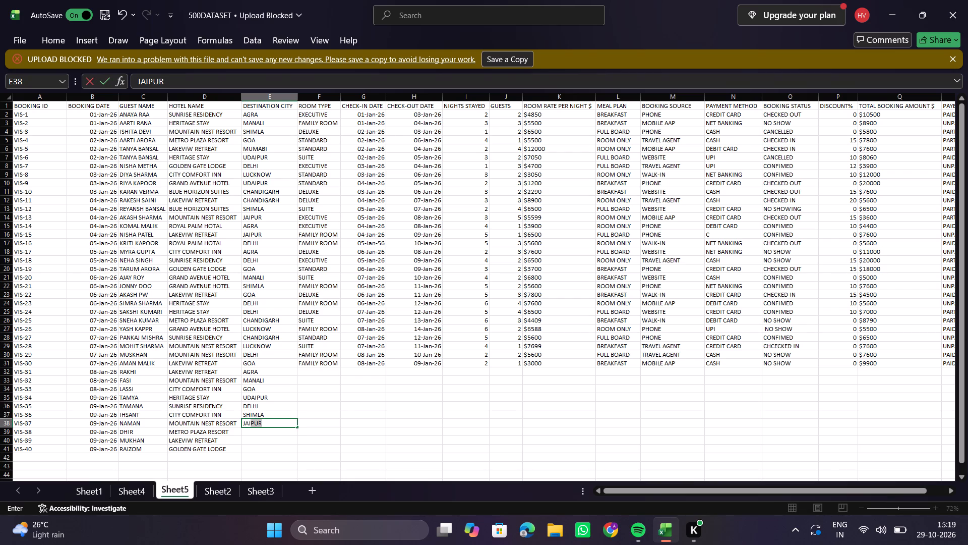
key(Return)
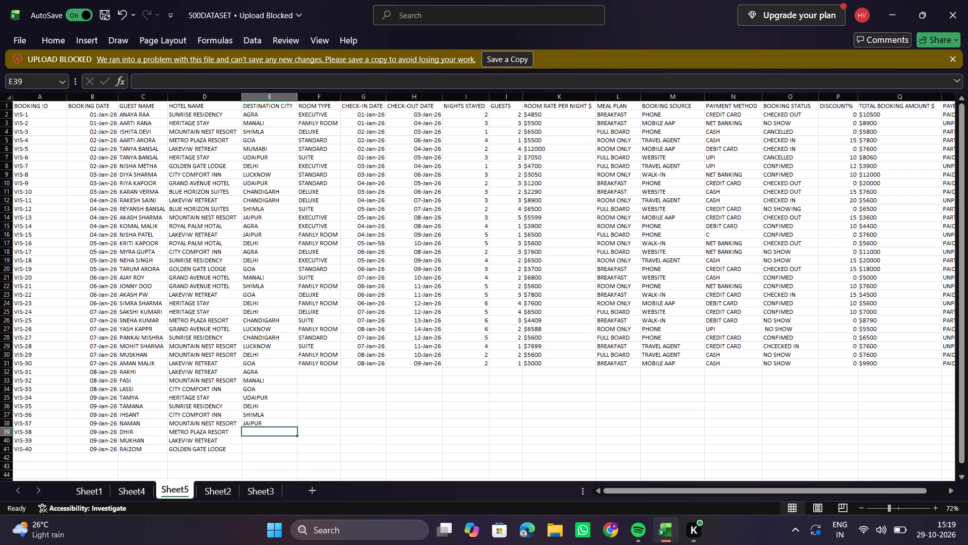
Enter the destination cities MUMABI, CHANDIGARH and DELHI in cells E39 to E41 for bookings VIS-38 to VIS-40.
text(,UM)
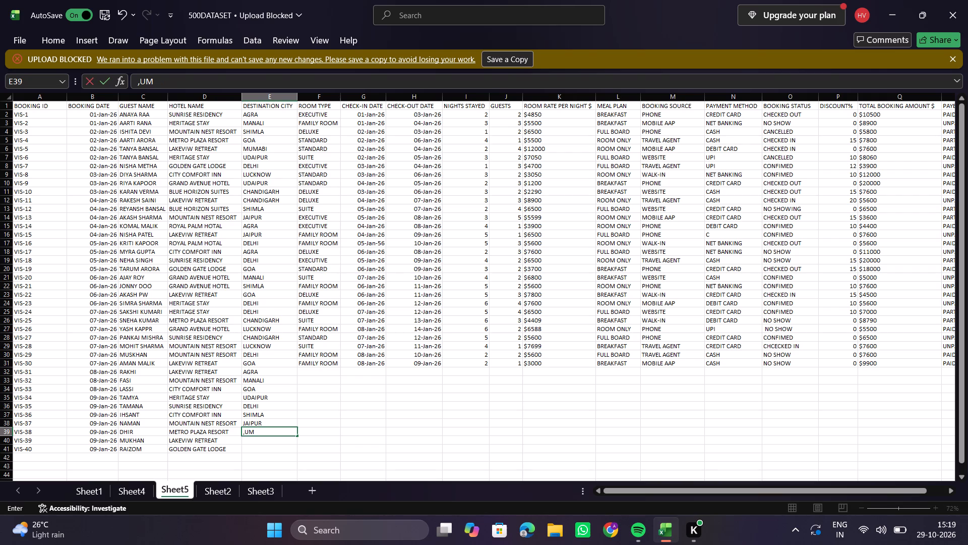
key(BackSpace)
key(BackSpace)
key(BackSpace)
text(MUM)
key(Return)
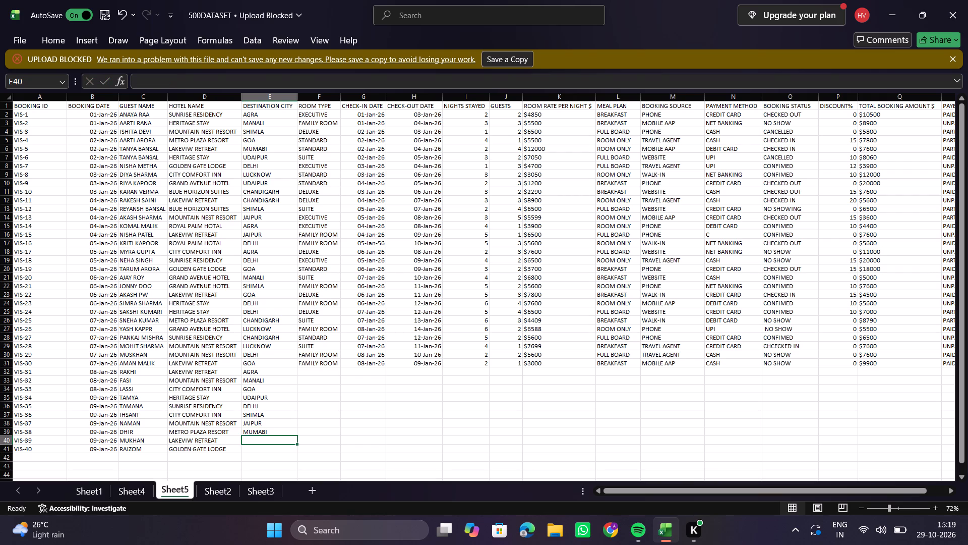
text(CH)
key(Return)
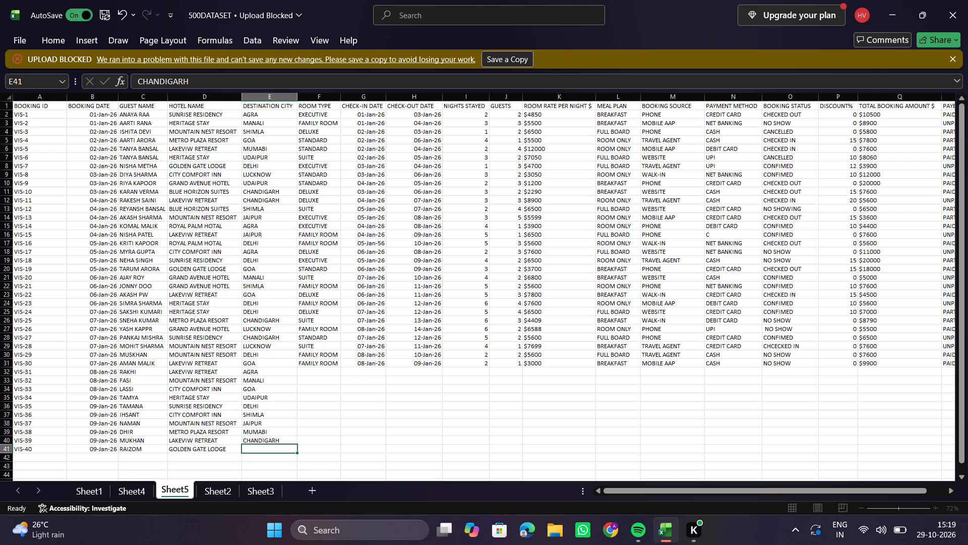
text(DE)
key(Return)
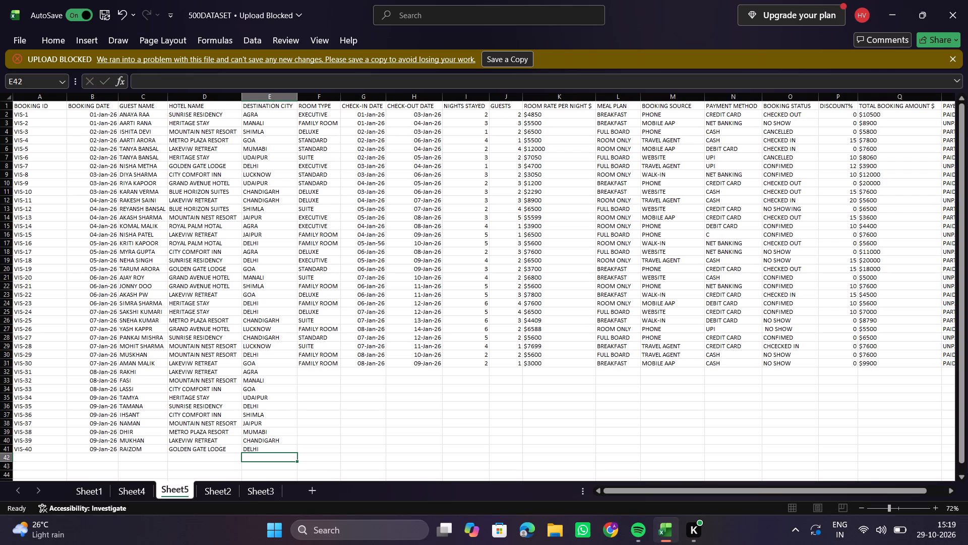
Enter the room types EXECUTIVE in cell F32 and DELUXE in F33 for bookings VIS-31 and VIS-32.
key(Left)
key(Right)
key(Right)
key(Up)
key(Up)
key(Up)
key(Up)
key(Up)
key(Up)
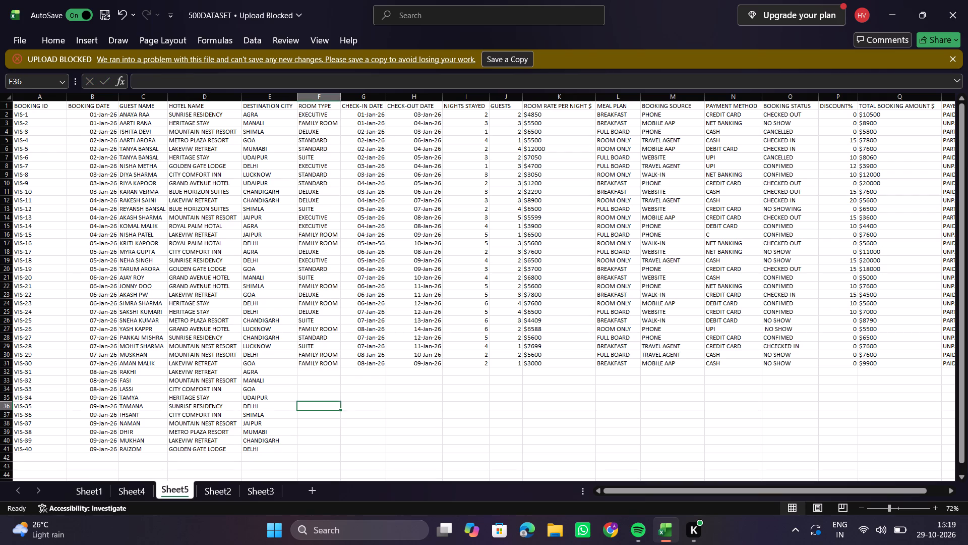
key(Up)
key(Up)
key(Up)
key(Up)
text(EX)
key(Return)
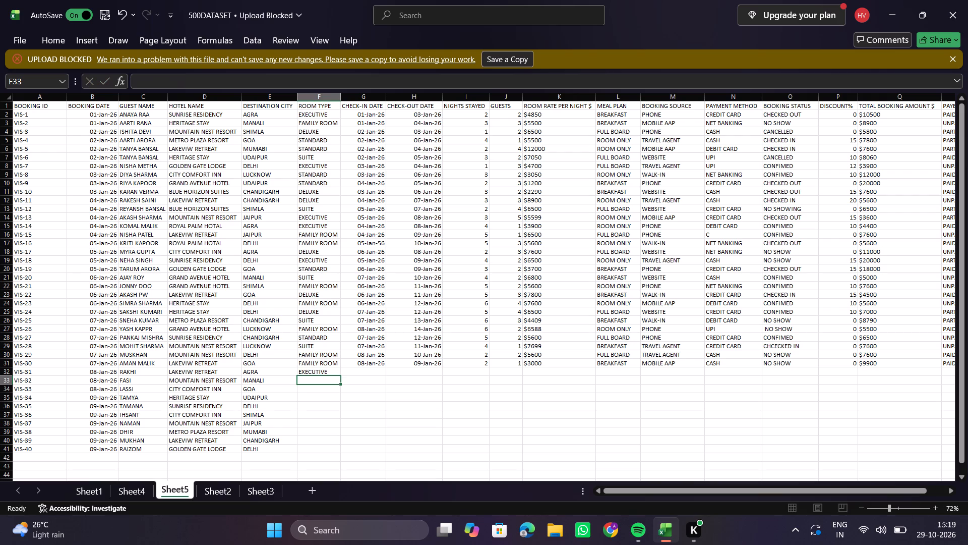
text(DE)
key(Return)
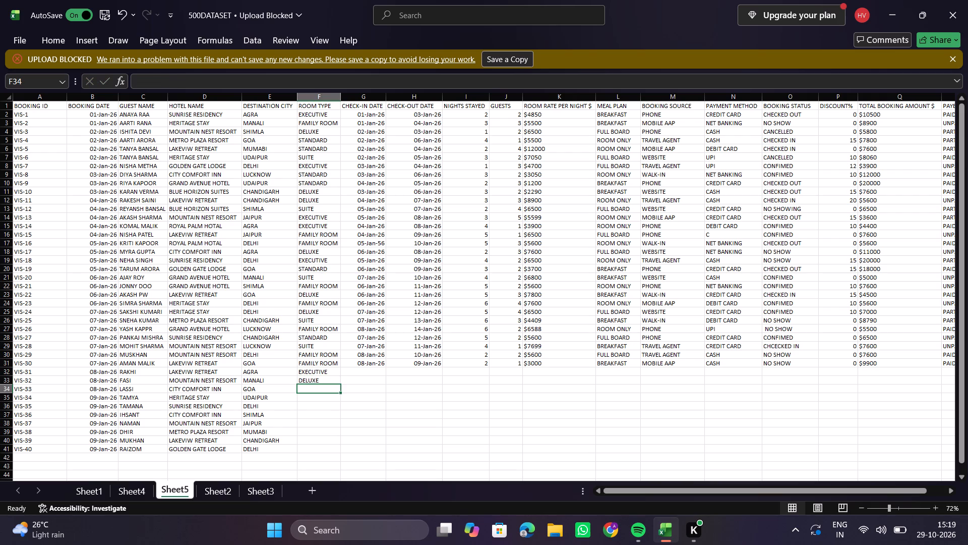
Enter the room types STANDARD, SUITE, STANDARD and STANDARD in cells F34 to F37 for bookings VIS-33 to VIS-36.
text(ST)
key(Return)
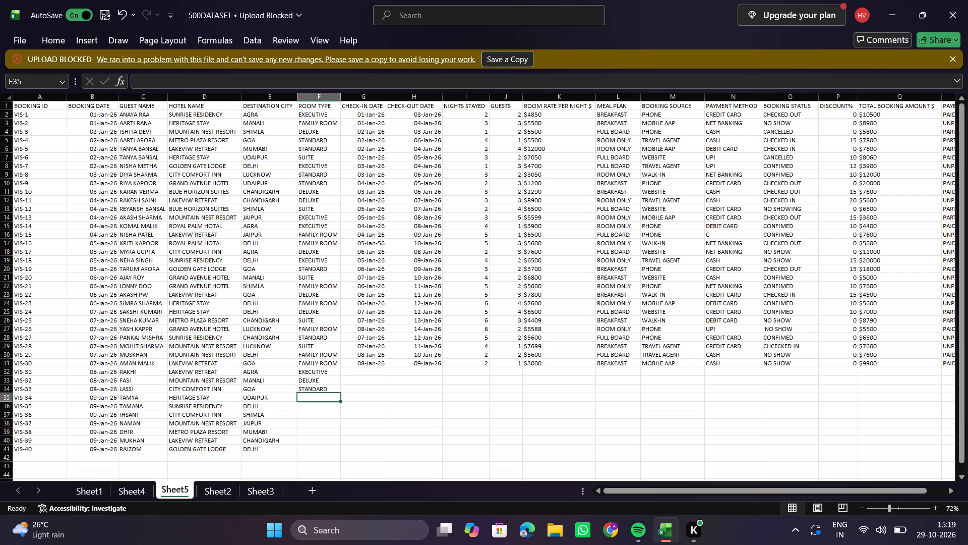
text(SUI)
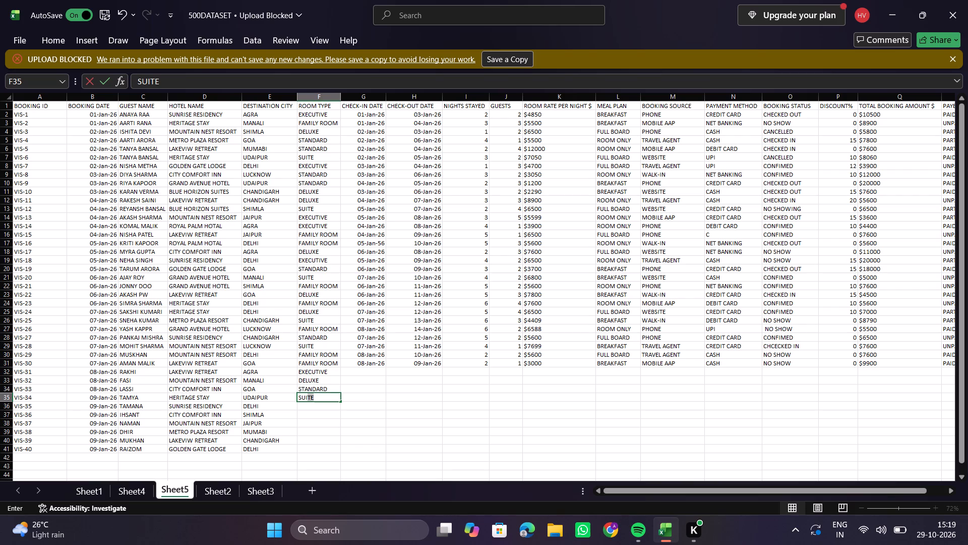
key(Return)
text(STAND)
key(Return)
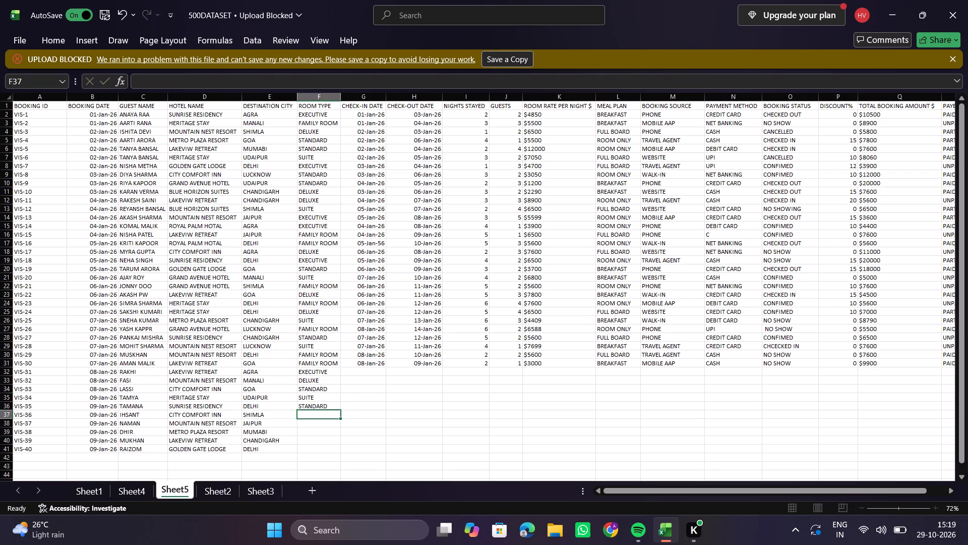
text(STA)
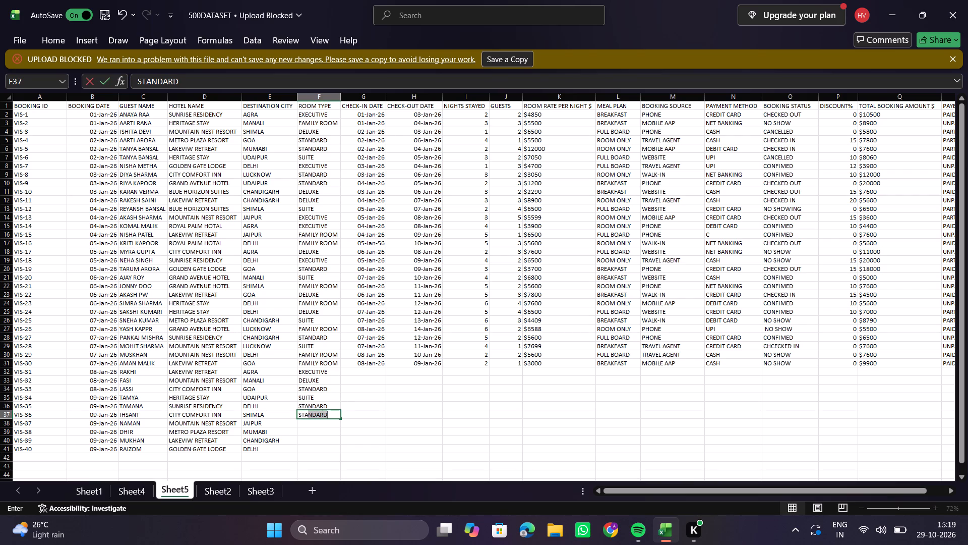
key(Return)
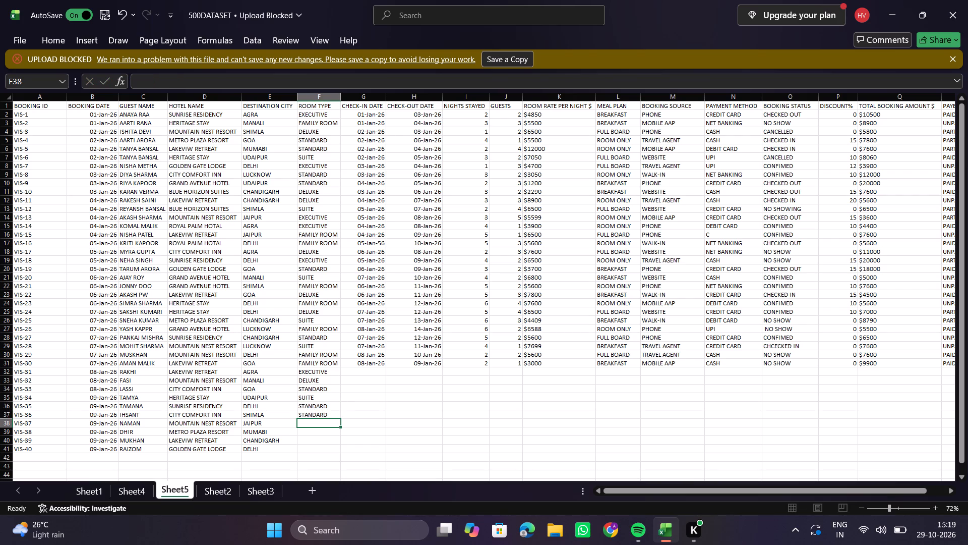
Enter the room types FAMILY ROOM in cell F38 and DELUXE in F39 and F40 for bookings VIS-37 to VIS-39.
text(FA)
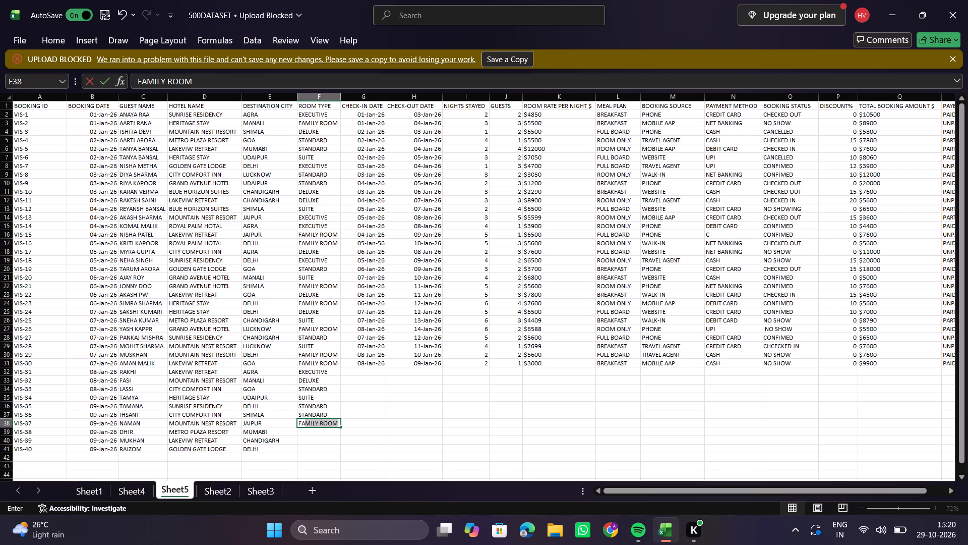
key(Return)
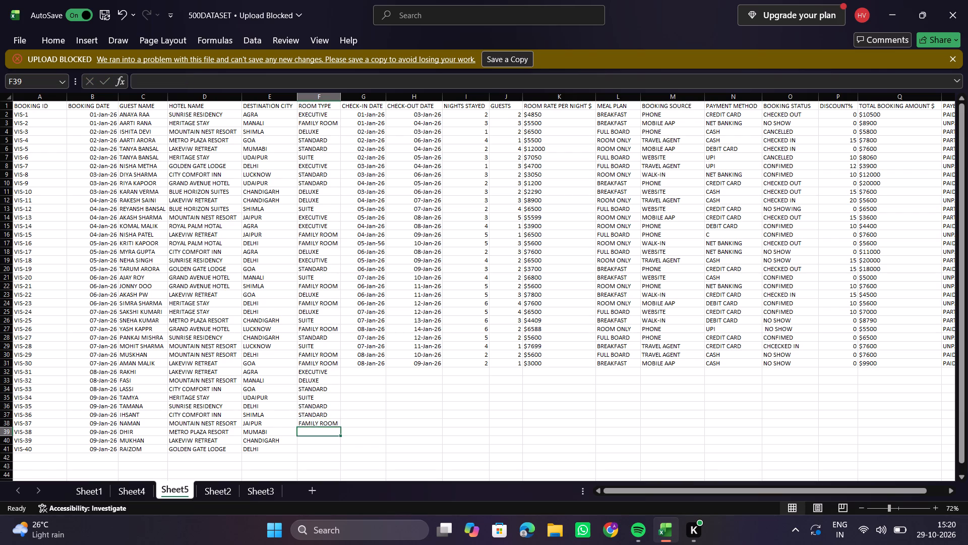
text(DE)
key(Return)
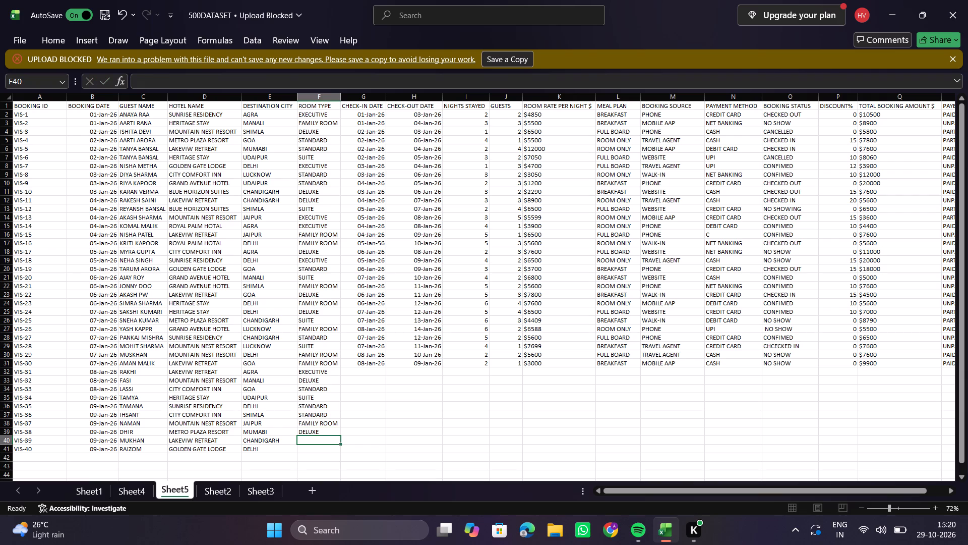
text(DE)
key(Return)
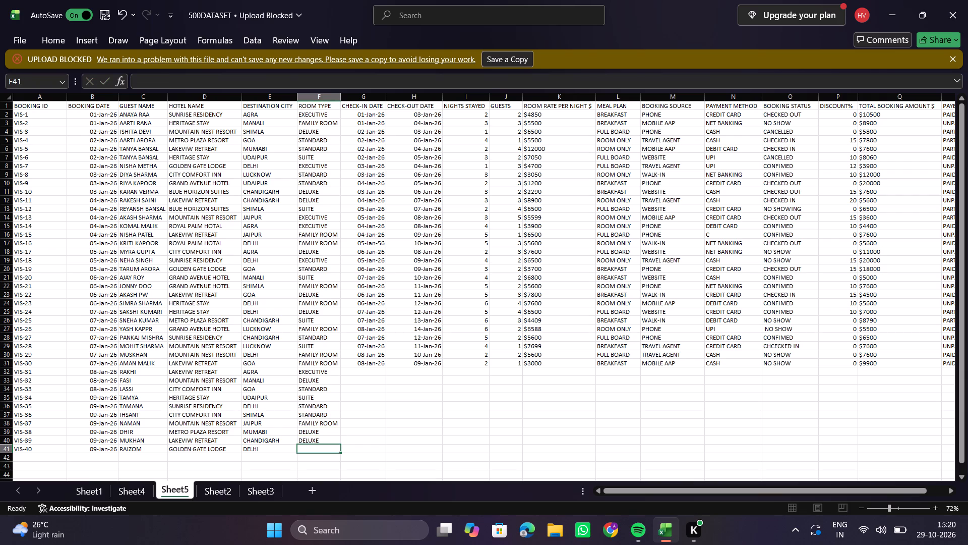
key(s)
key(Return)
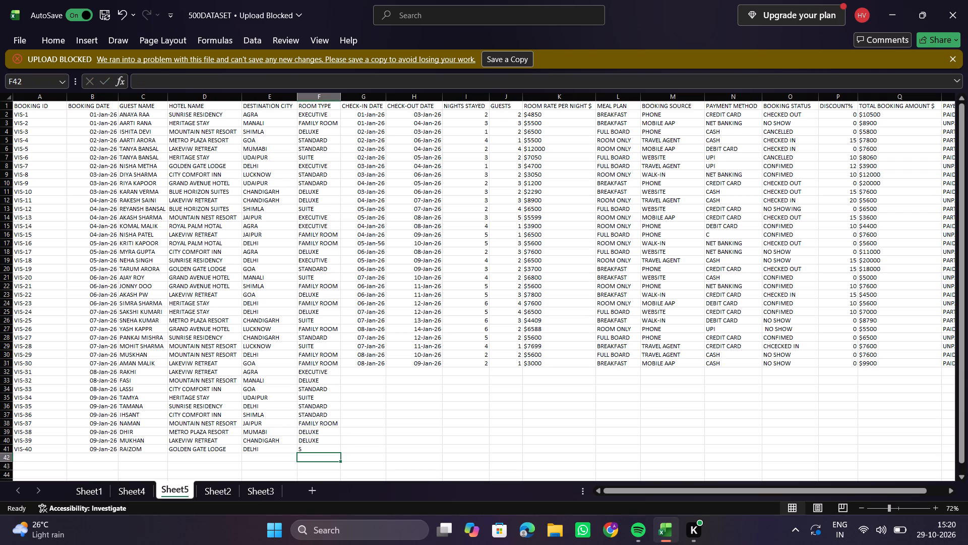
key(Up)
key(BackSpace)
text(ST)
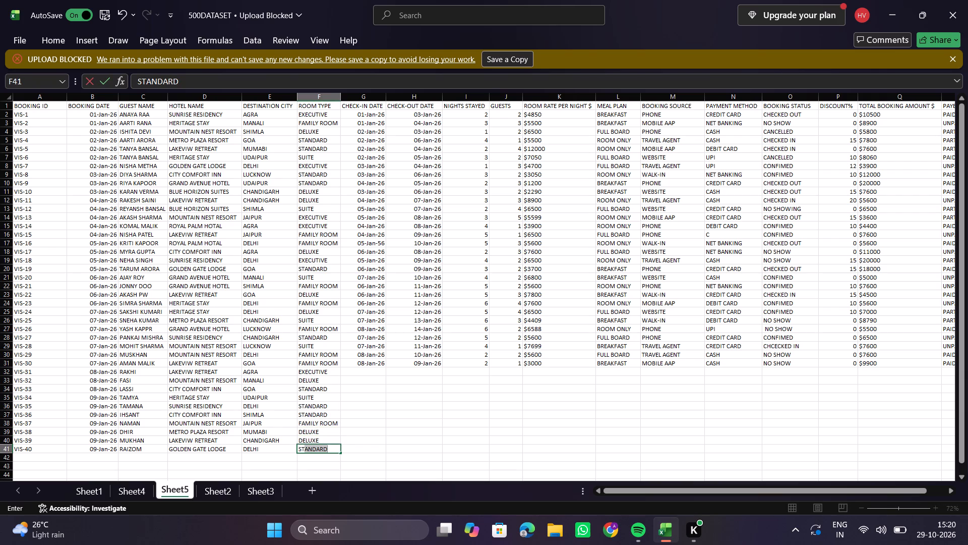
key(Return)
Enter the check-in date 09-JAN-2026 in cell G32 for booking VIS-31.
key(Right)
key(Up)
key(Up)
key(Up)
key(Up)
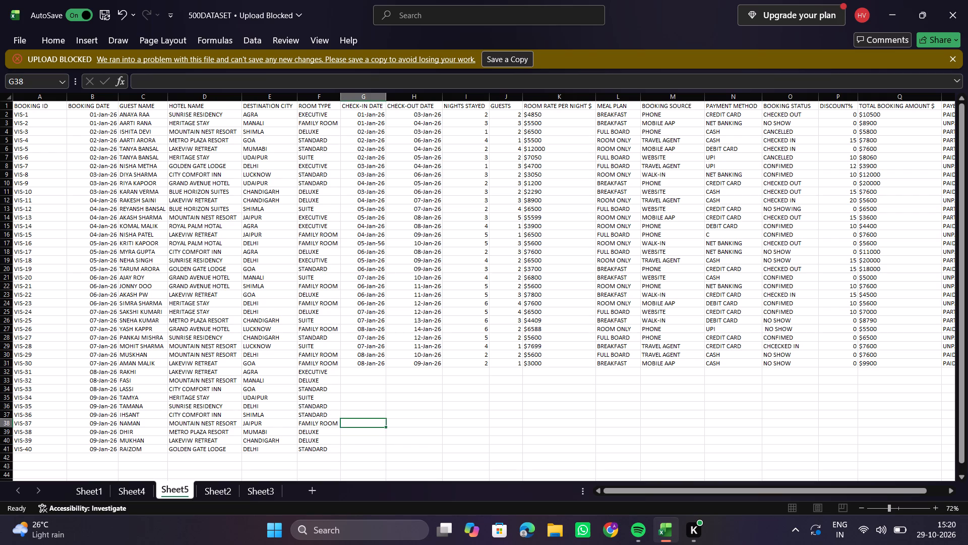
key(Up)
key(Up)
key(Up)
key(Up)
key(Up)
key(Up)
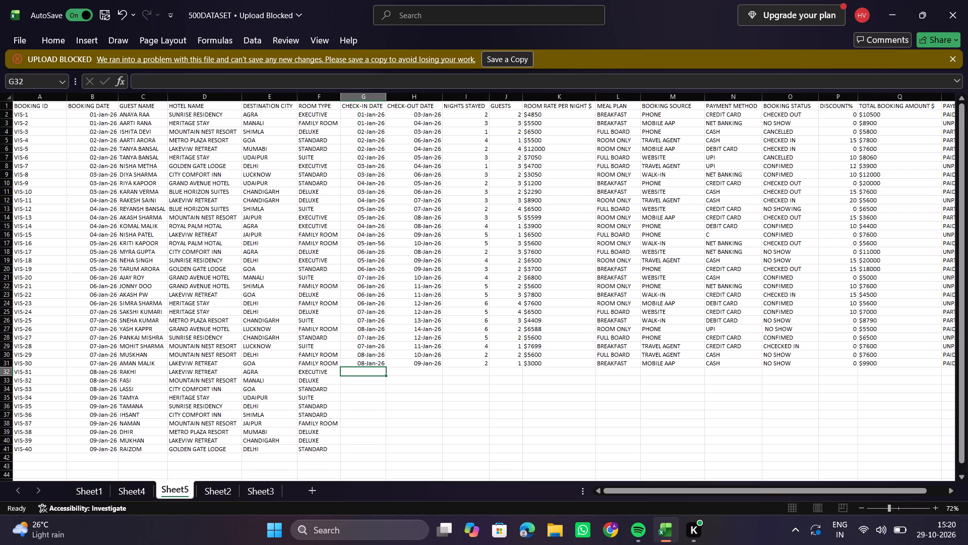
key(0)
key(9)
text(-JAN-2026\)
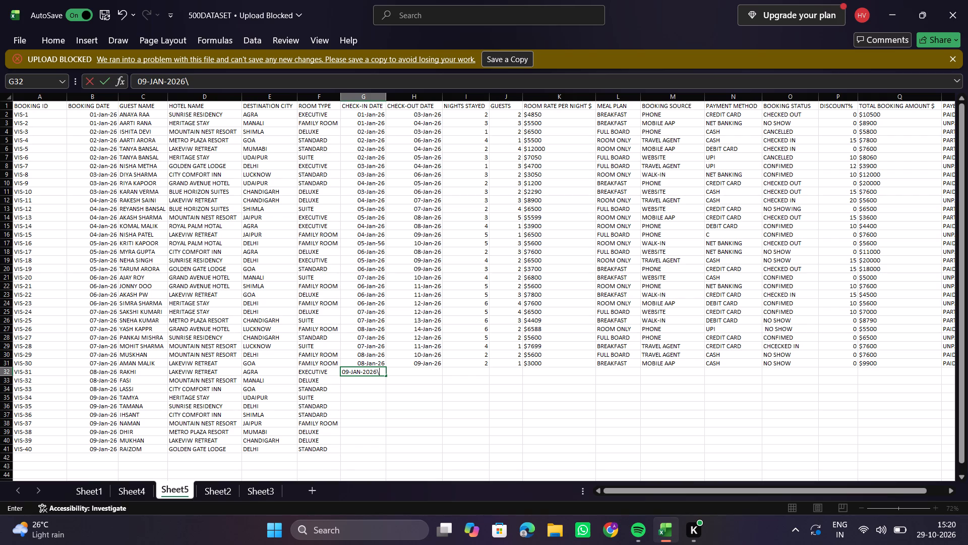
key(BackSpace)
key(Return)
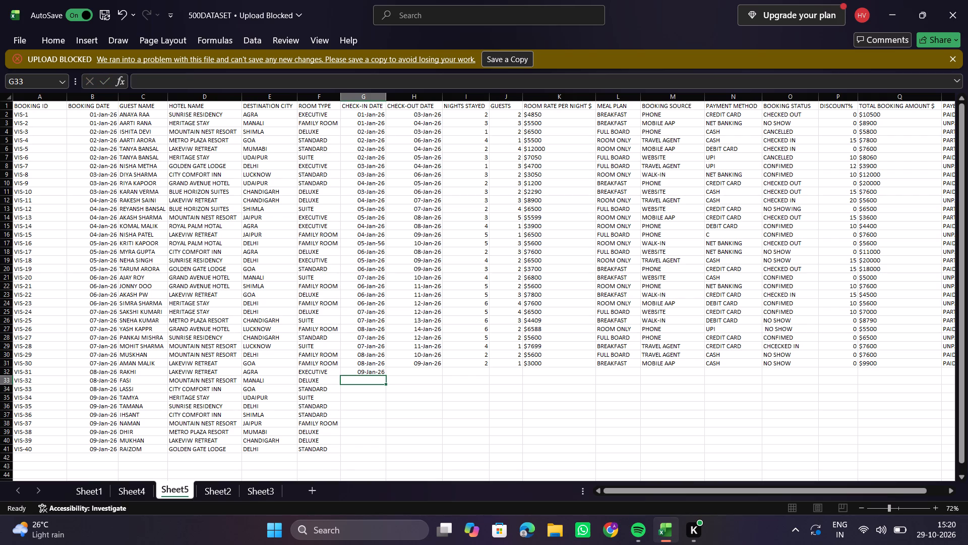
Enter the check-in date 09-JAN-2026 in cells G33 and G34 for bookings VIS-32 and VIS-33.
key(0)
key(BackSpace)
text(09-JAN-2026)
key(Return)
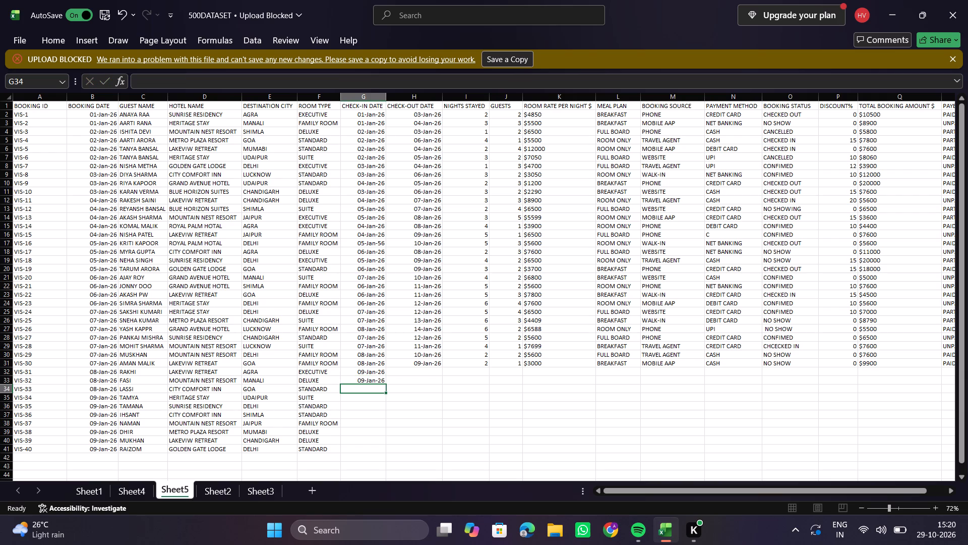
text(09-JAN-2026)
key(Return)
Enter the check-in date 10-JAN-26 in cells G35 and G36 for bookings VIS-34 and VIS-35.
text(10-)
text(JN)
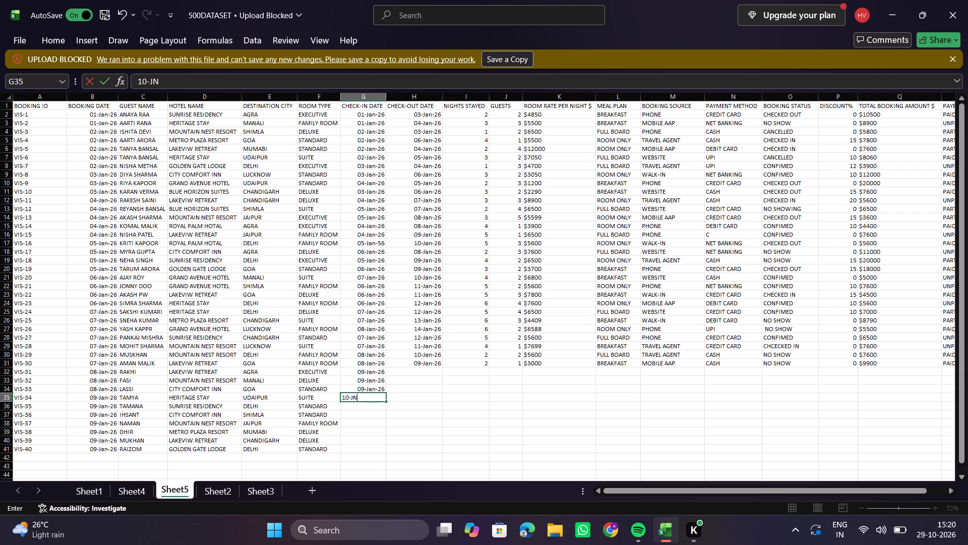
key(BackSpace)
text(AN-26)
key(Return)
key(0)
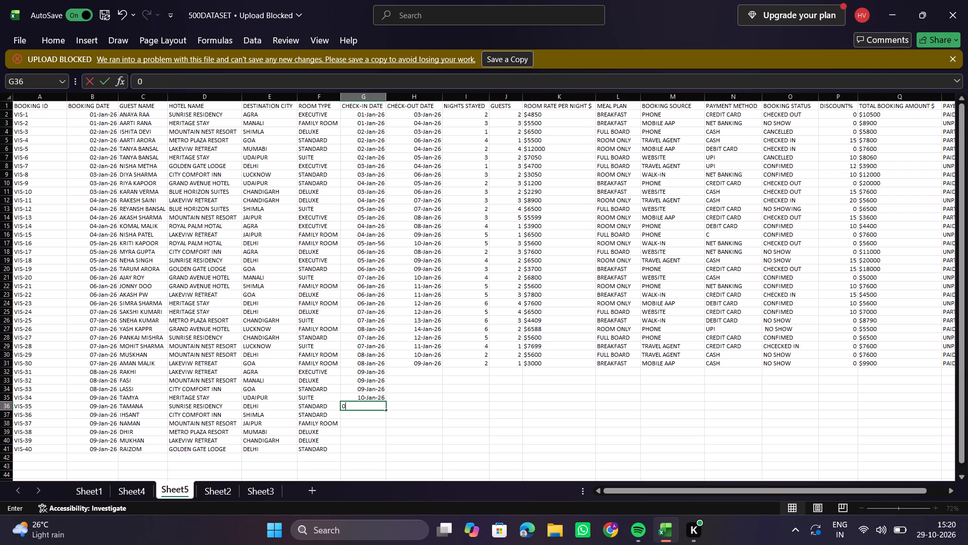
key(BackSpace)
text(10-JN)
key(BackSpace)
key(a)
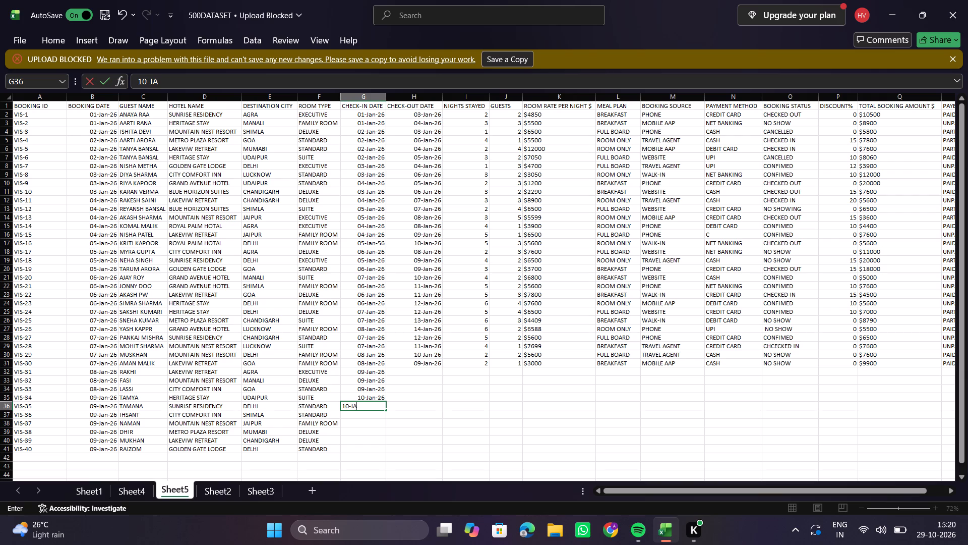
key(BackSpace)
key(n)
key(BackSpace)
text(AN-26)
key(Return)
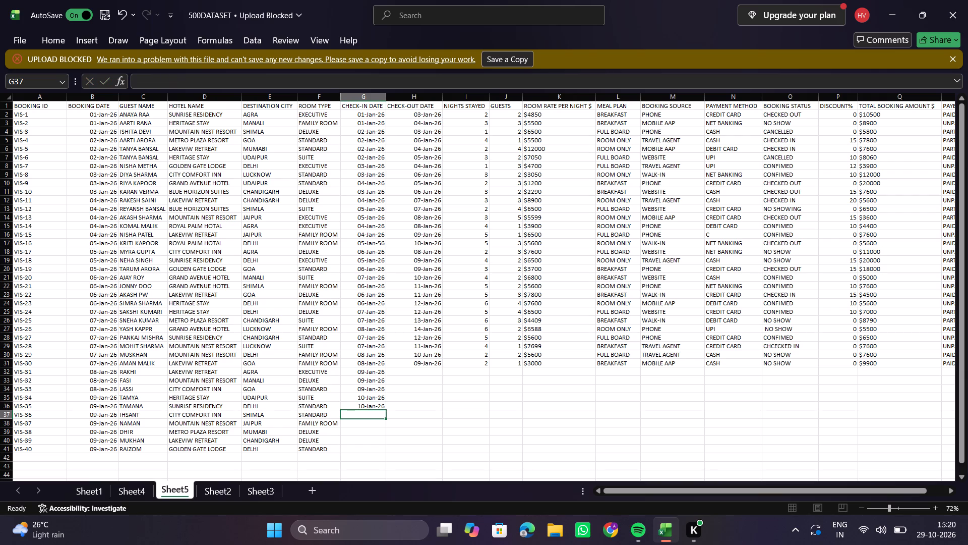
Enter the check-in date 10-JAN-26 in cell G37 for booking VIS-36.
text(11)
key(backslash)
key(BackSpace)
key(BackSpace)
key(BackSpace)
text(11)
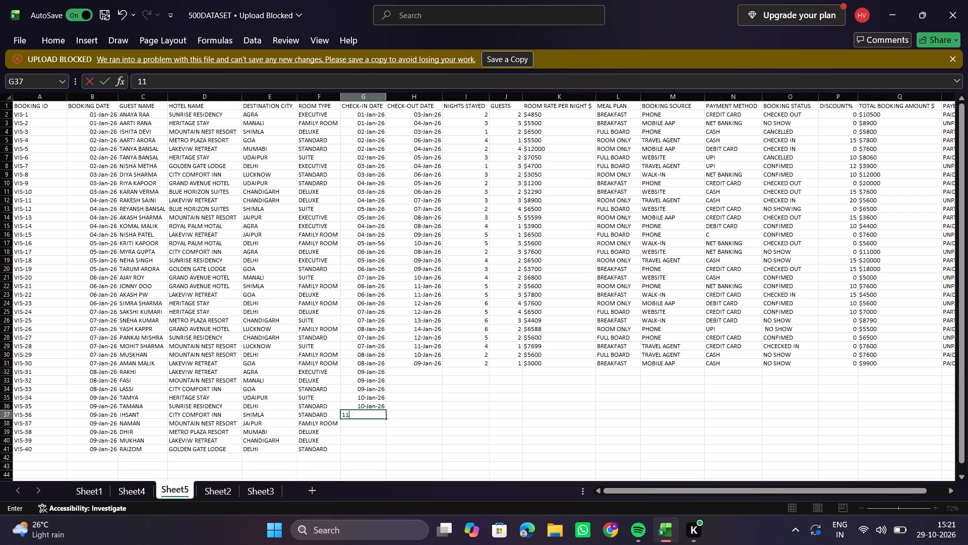
key(BackSpace)
key(BackSpace)
key(BackSpace)
text(10)
text(-JAN)
key(minus)
text(26)
key(Return)
Enter the check-in date 11-Jan-26 in cells G38 to G40 for bookings VIS-37 to VIS-39.
text(11)
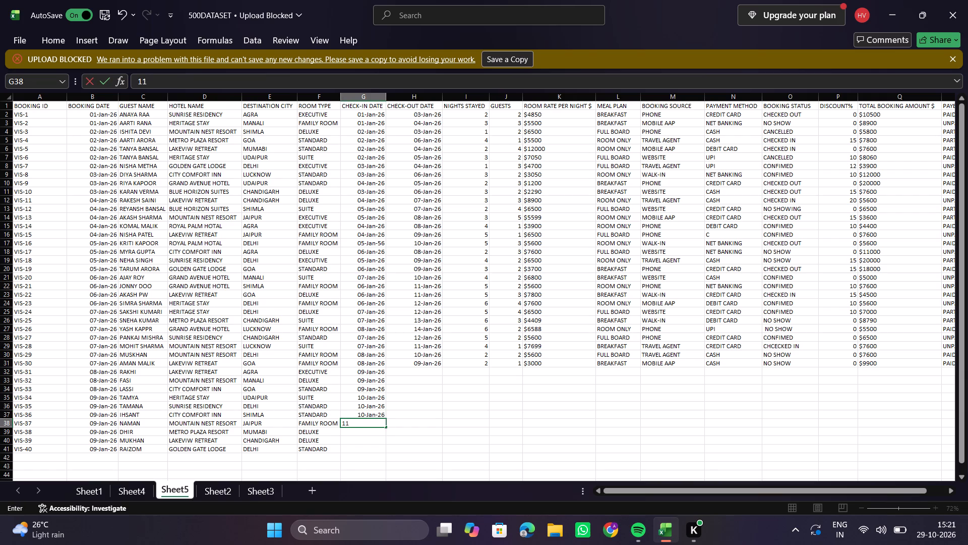
text(-JAN-2026)
key(Return)
text(11-)
text(JAN-)
text(26)
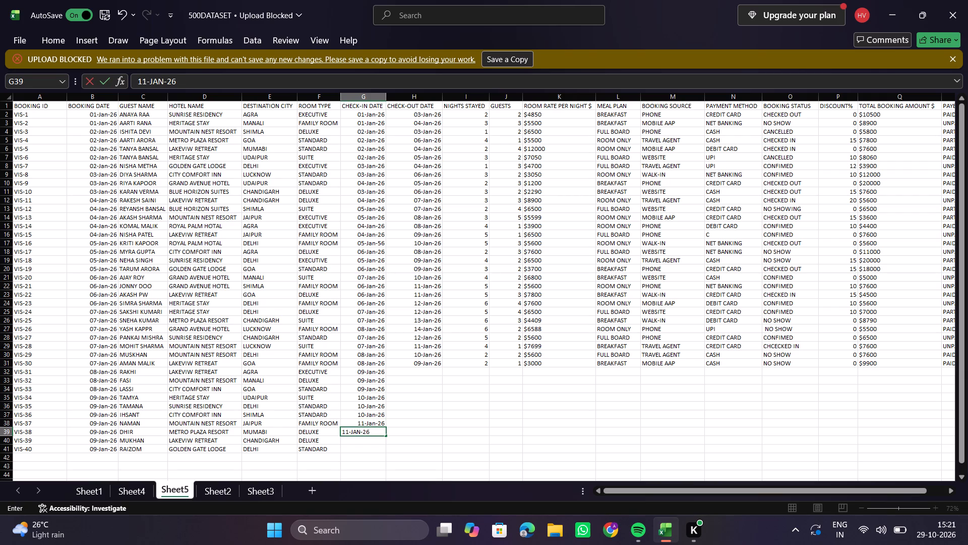
key(Return)
key(1)
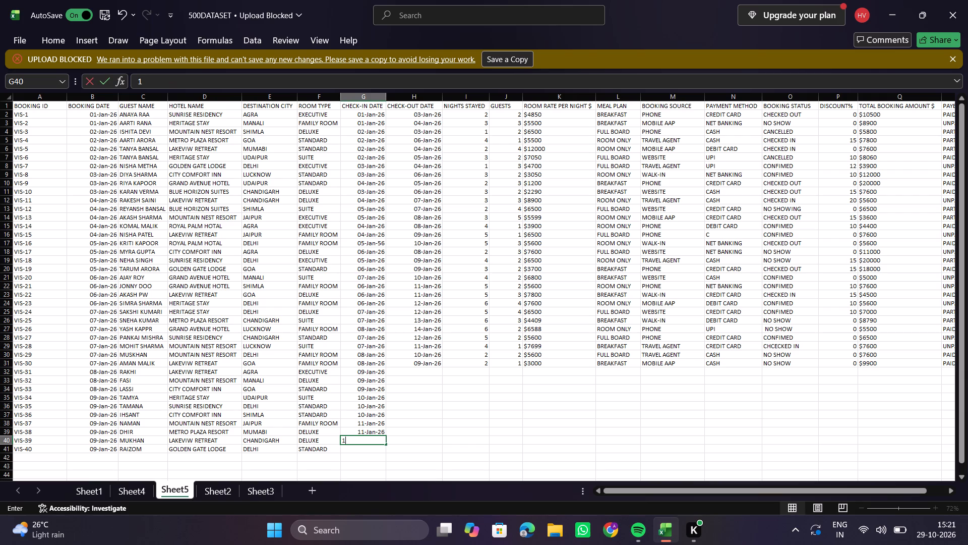
key(2)
key(BackSpace)
key(1)
text(-JAN-2092)
key(BackSpace)
key(BackSpace)
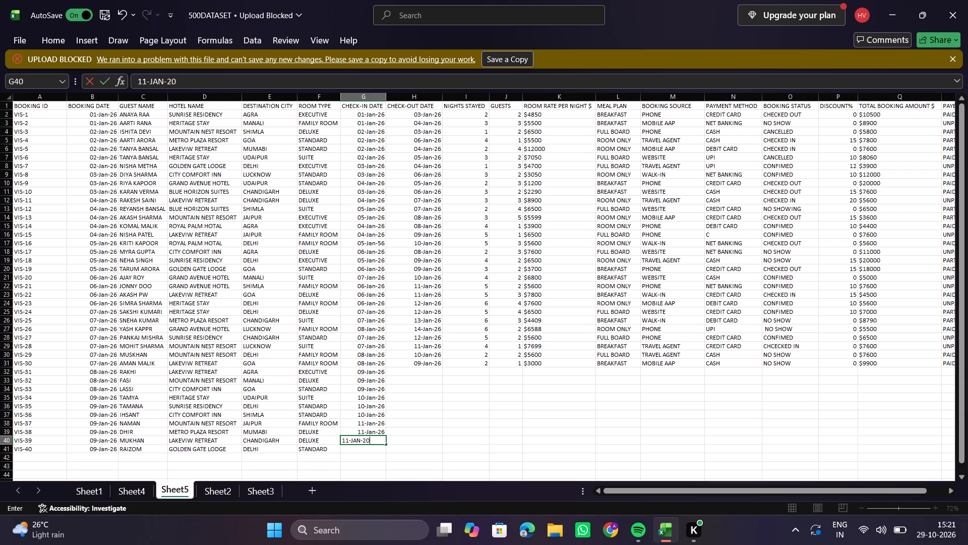
text(26)
key(Return)
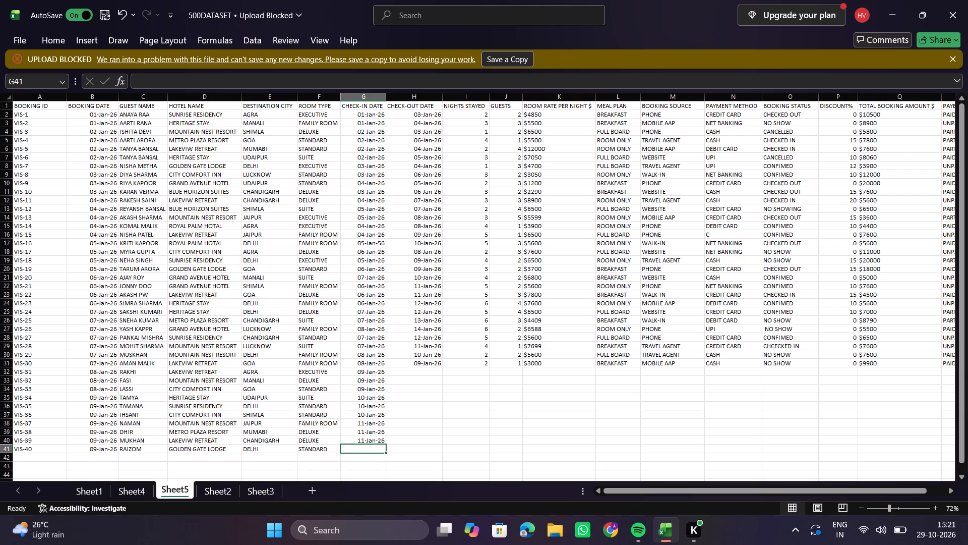
text(12)
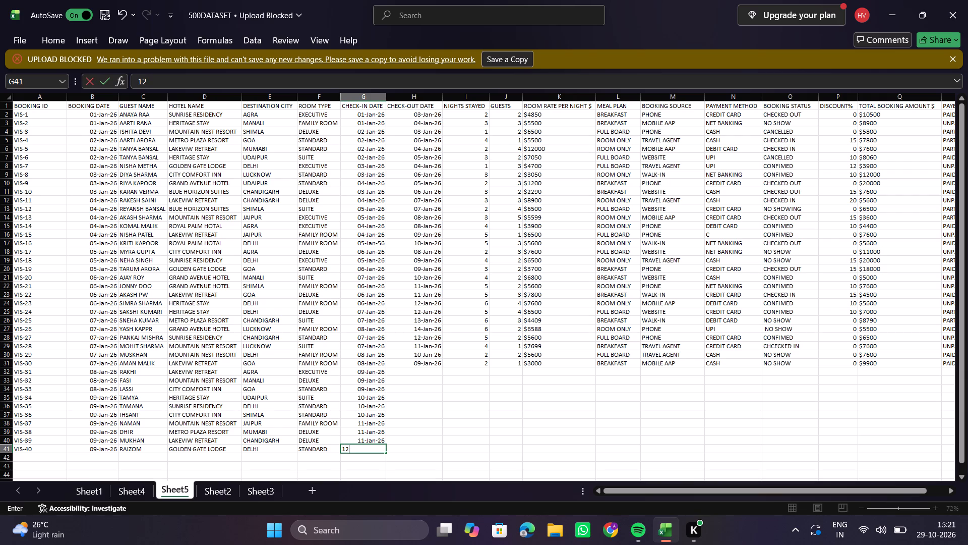
text(0JAN-2026)
key(Return)
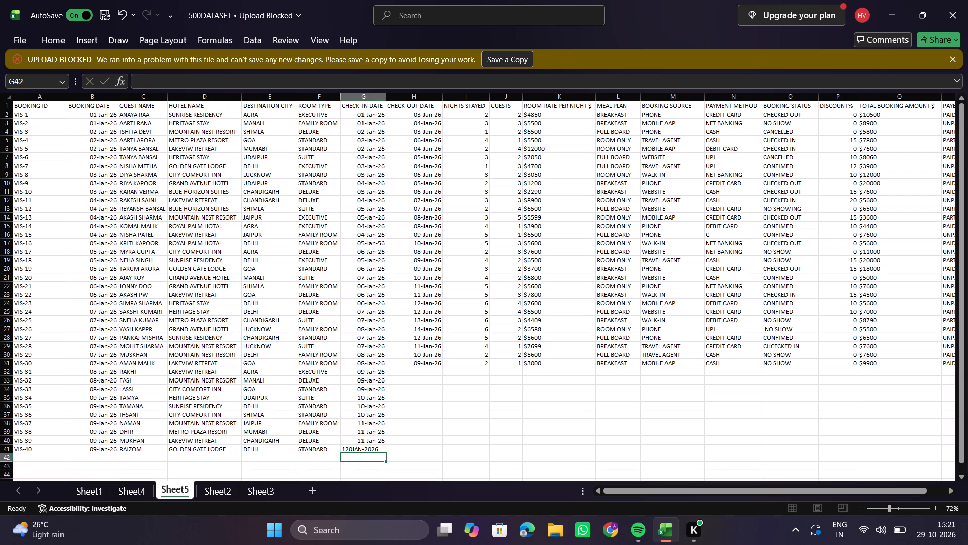
click(359, 448)
key(BackSpace)
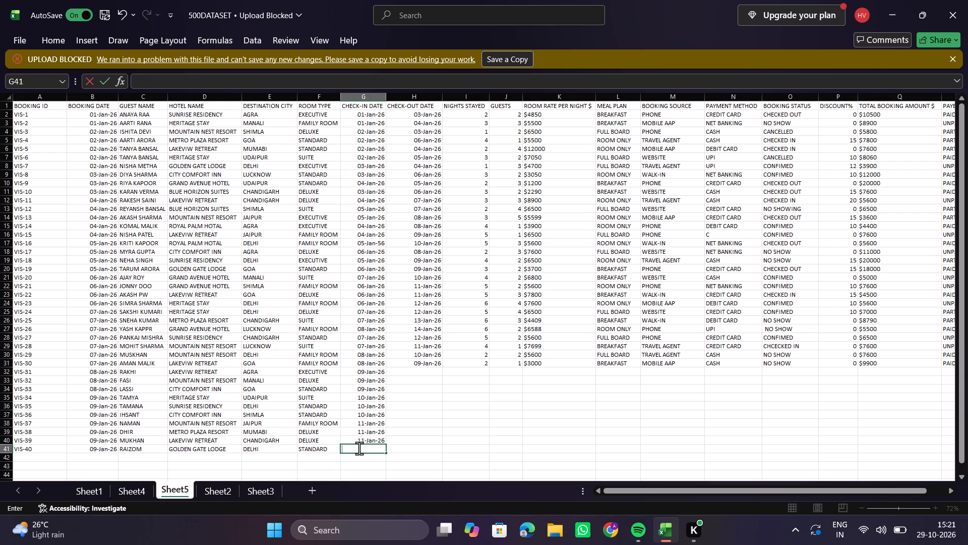
text(12-JAN-26)
key(Return)
Enter the check-out date 09-Jan-26 in cells H32 and H33 for bookings VIS-31 and VIS-32.
key(Right)
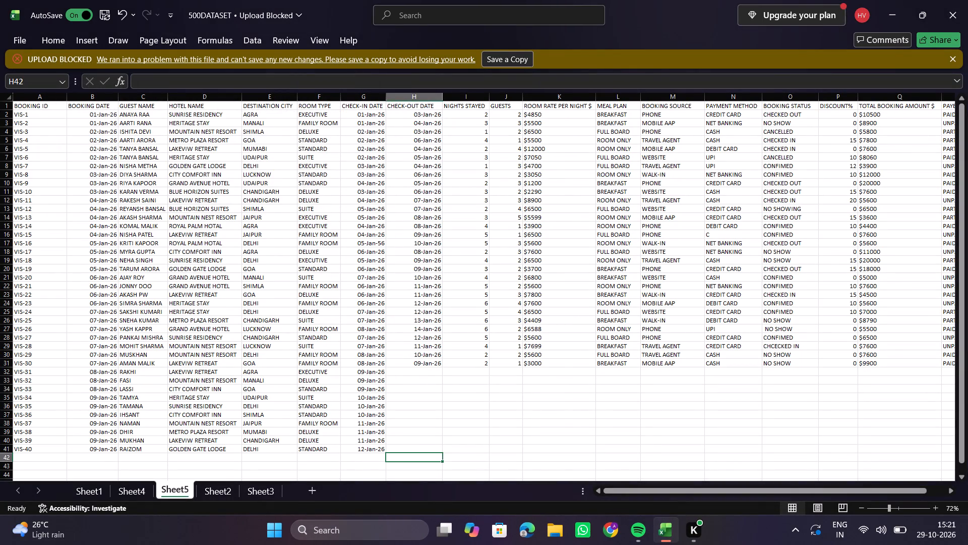
click(410, 375)
text(09-)
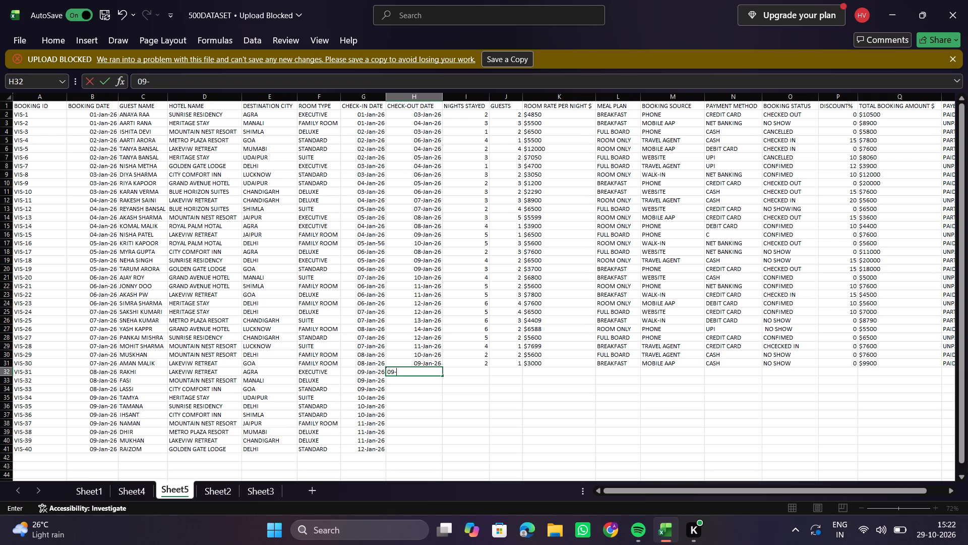
text(JAN26)
key(Return)
key(j)
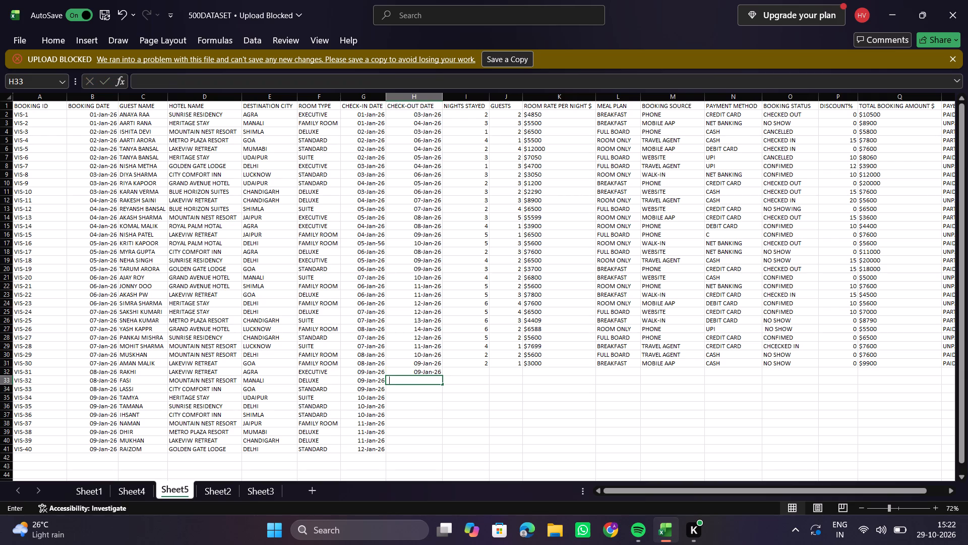
key(BackSpace)
key(9)
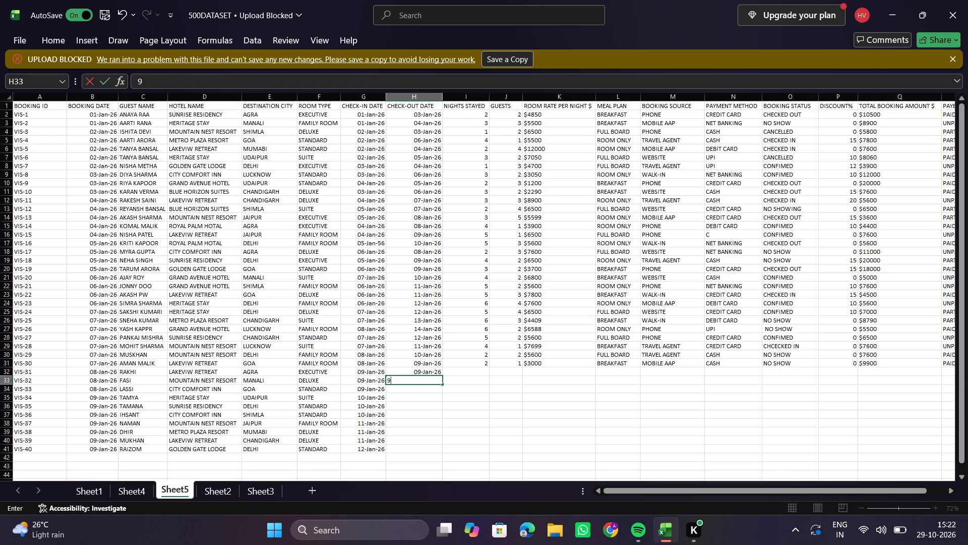
text(JAN)
text(26)
key(Return)
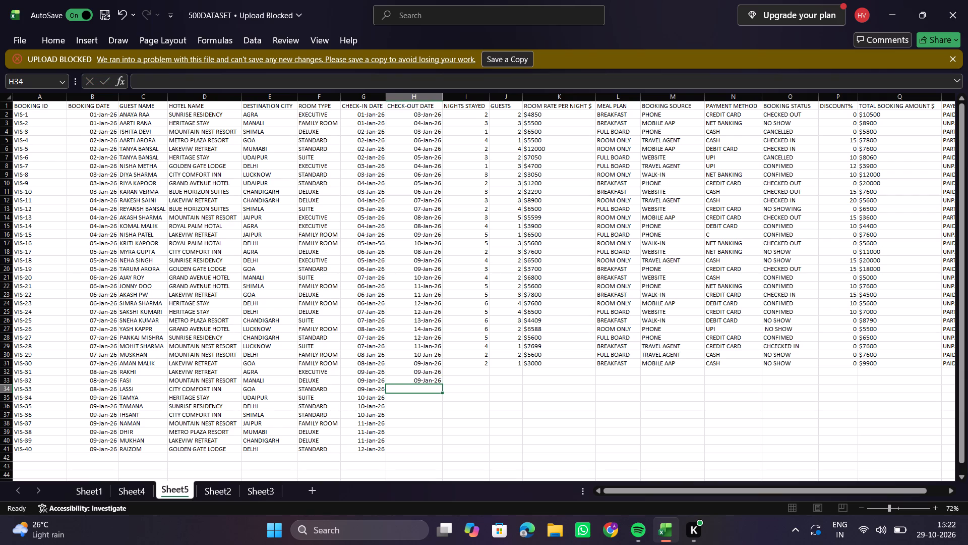
Enter the check-out date 11-Jan-26 in cell H34 for booking VIS-33.
text(27)
key(BackSpace)
key(BackSpace)
key(BackSpace)
key(BackSpace)
text(11)
text(JAN26)
key(Return)
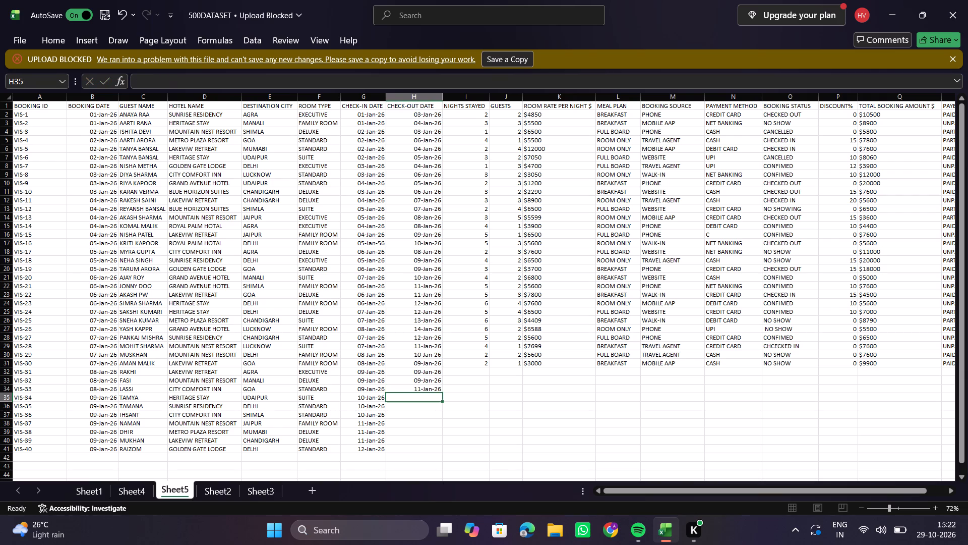
Enter the check-out date 12-Jan-26 in cell H35 for booking VIS-34.
text(12JAN)
text(26')
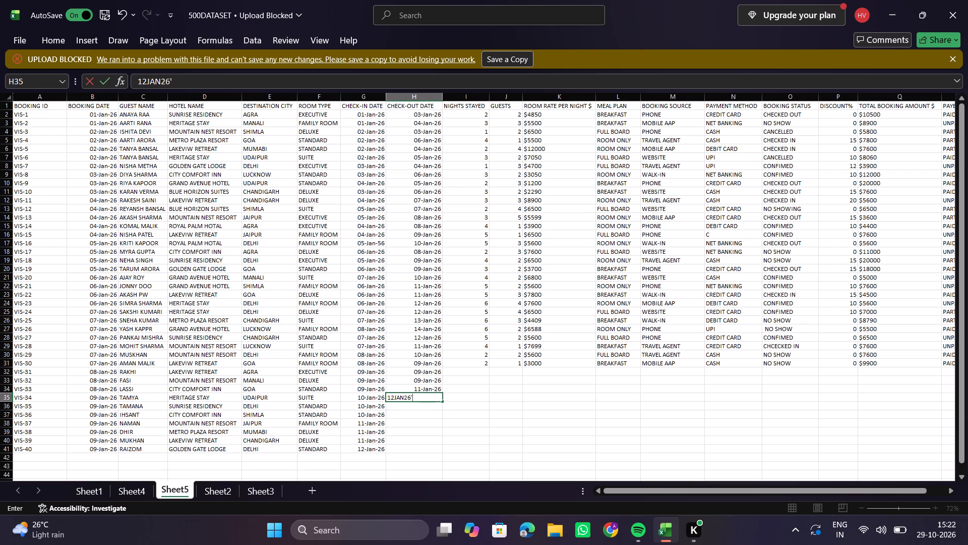
key(Return)
key(Up)
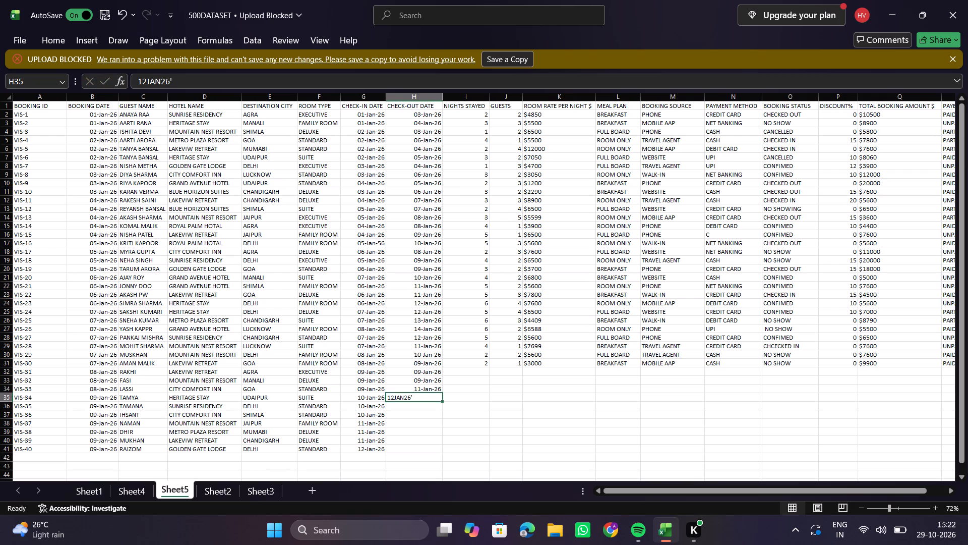
key(BackSpace)
text(12)
text(JAN26)
key(Return)
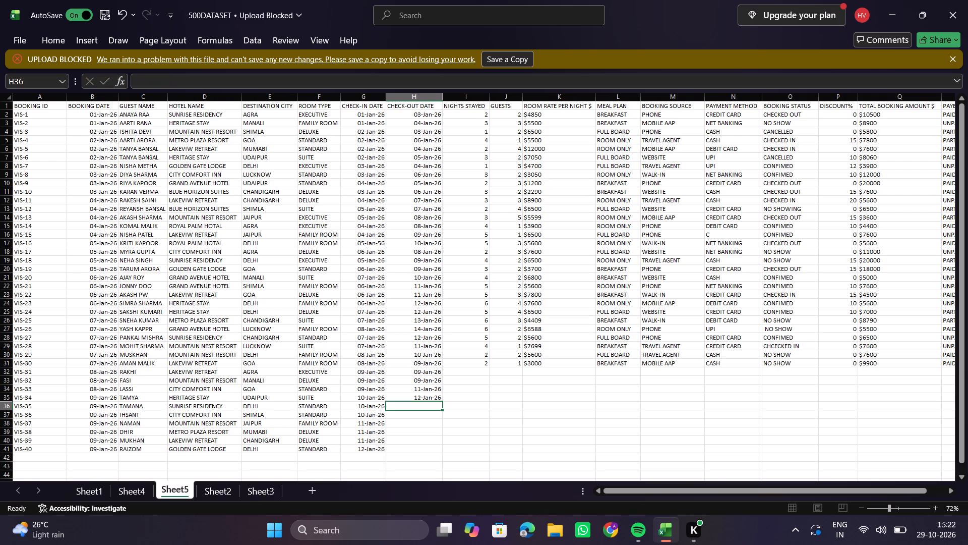
Enter the check-out dates 13-Jan-2026 in cell H36 and 14-Jan-2026 in cell H37 for bookings VIS-35 and VIS-36.
text(13)
text(JAN2026)
key(Return)
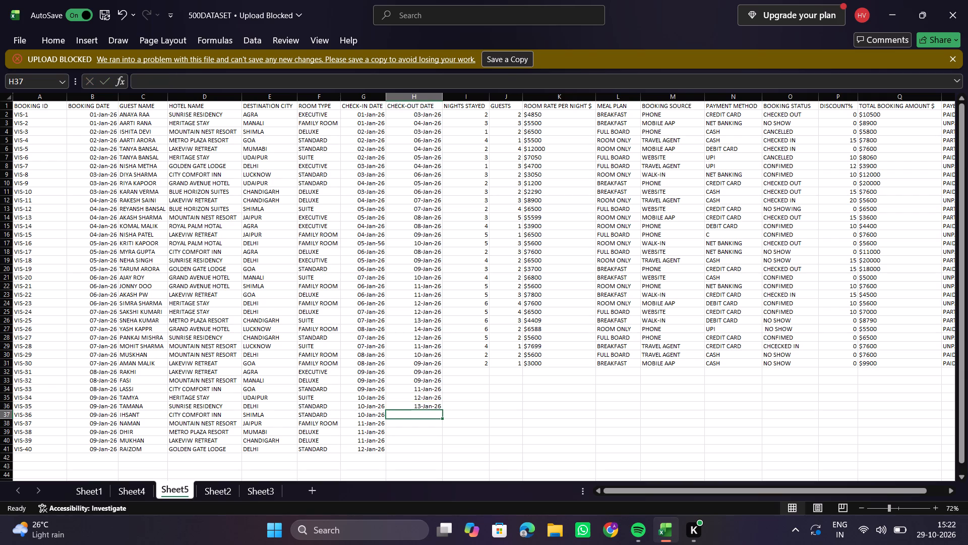
text(14)
text(JAN2026)
key(Return)
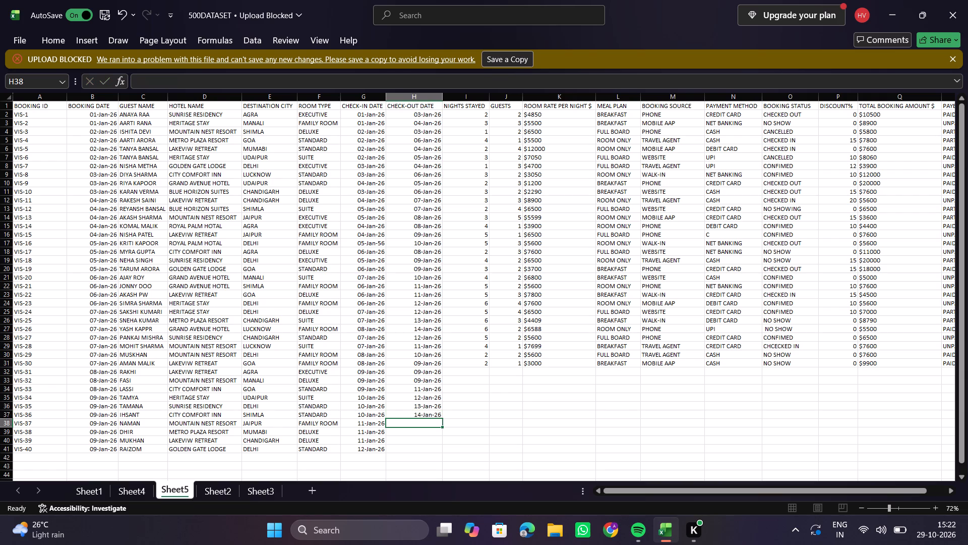
Enter the check-out dates 15-Jan-2026 in H38 and 16-Jan-2026 in H39 and H40 for bookings VIS-37 to VIS-39.
text(15)
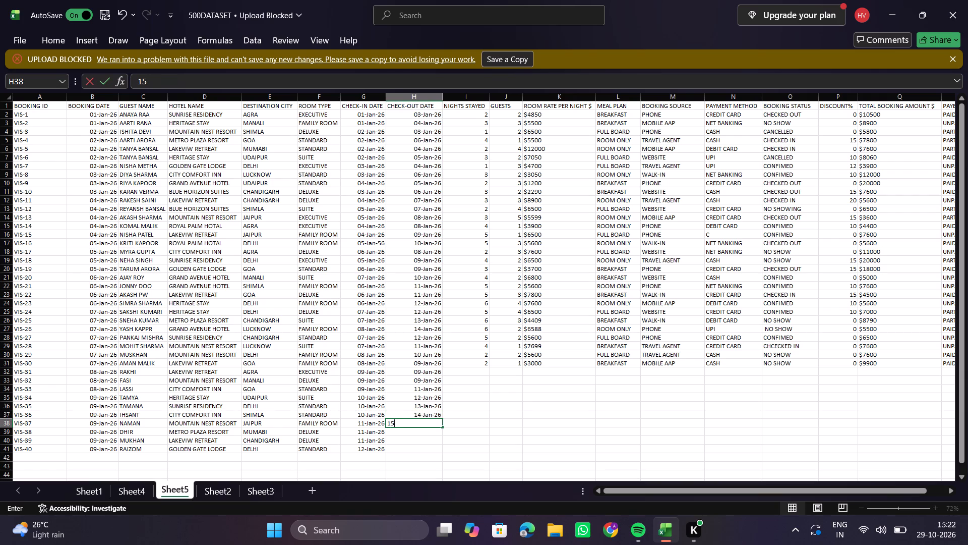
text(JAN2026)
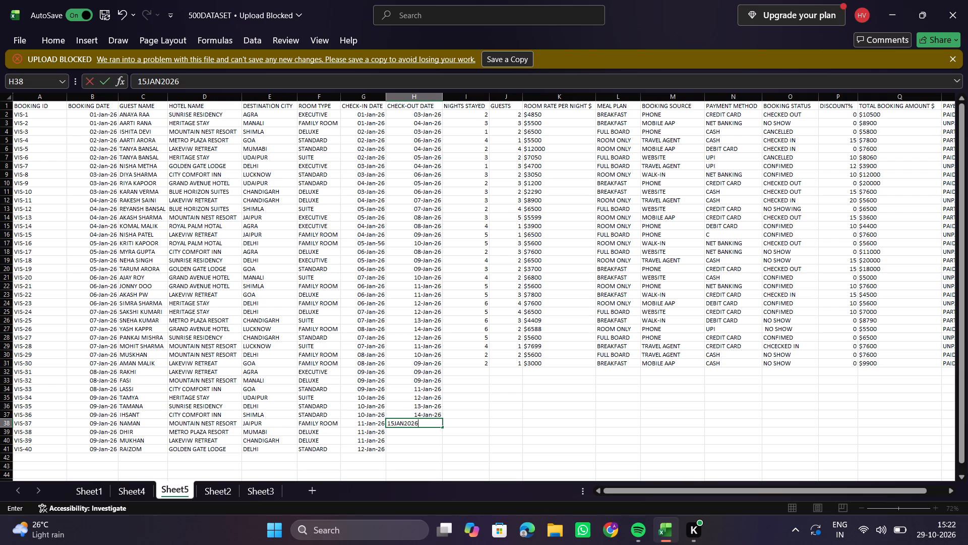
key(Return)
text(16)
text(-JAN-2026)
key(Return)
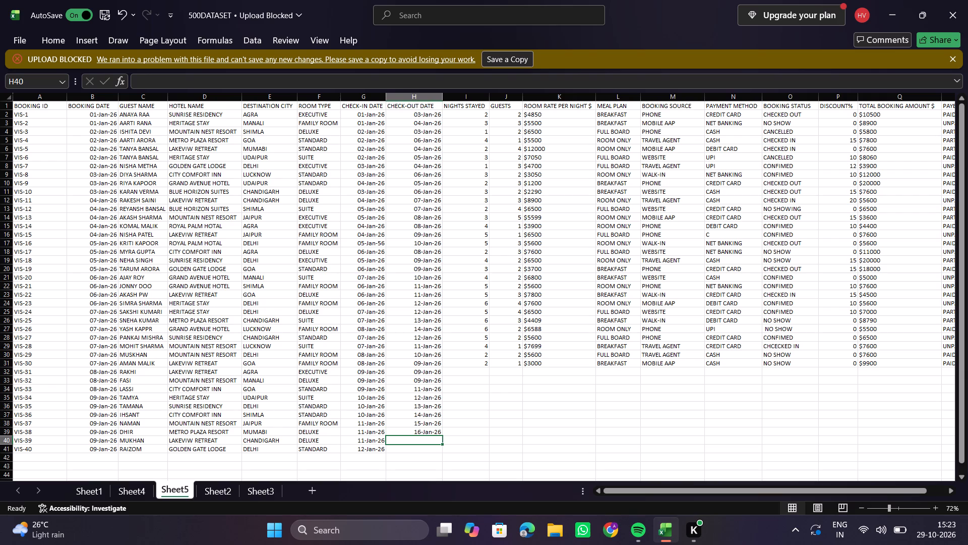
text(16-)
text(JAN)
text(-2026)
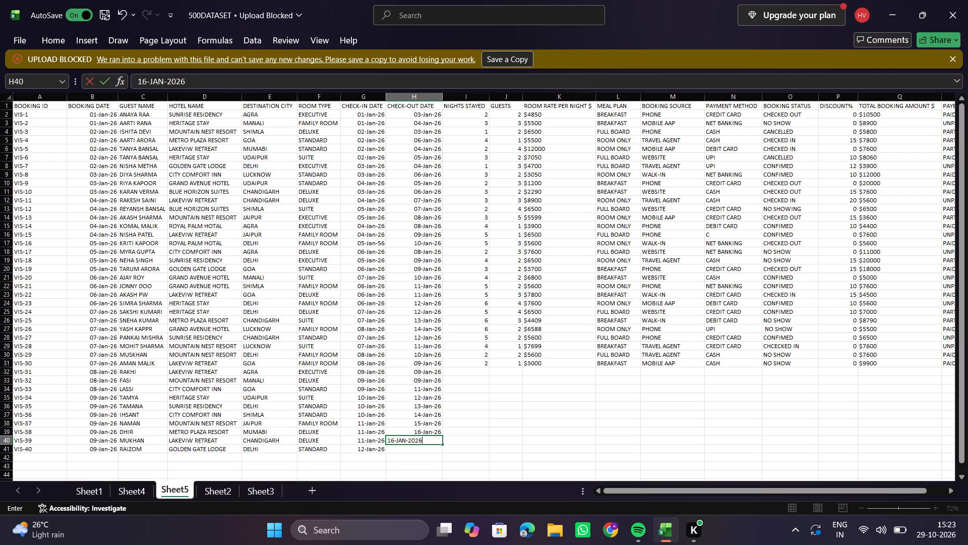
key(Return)
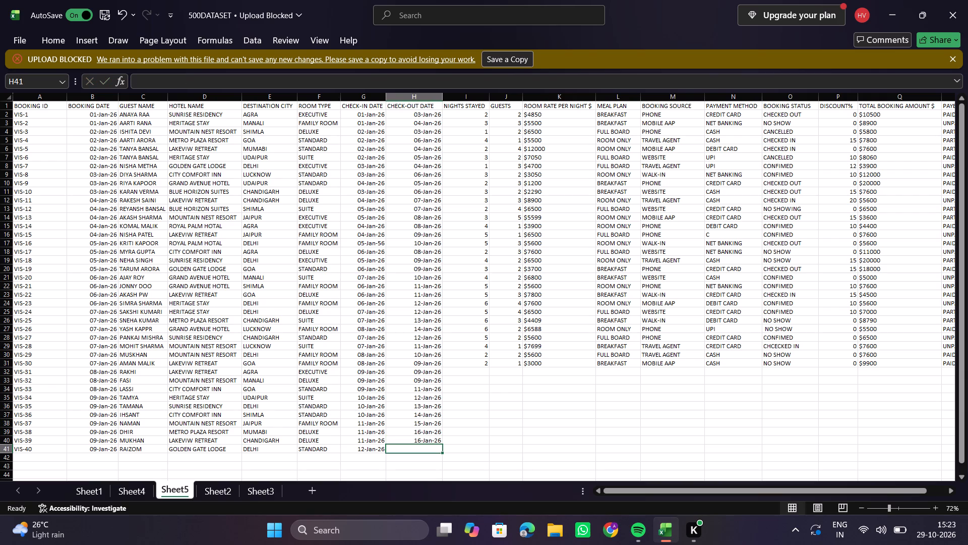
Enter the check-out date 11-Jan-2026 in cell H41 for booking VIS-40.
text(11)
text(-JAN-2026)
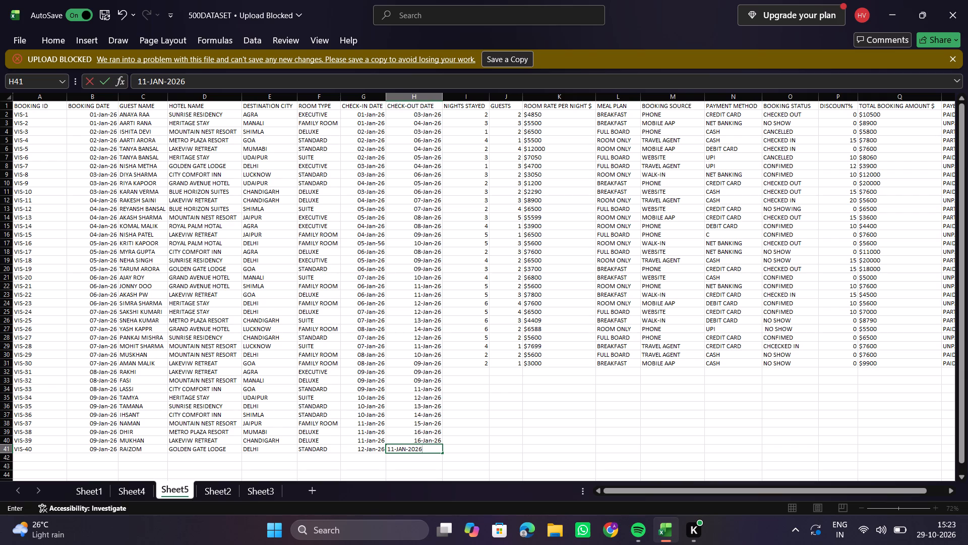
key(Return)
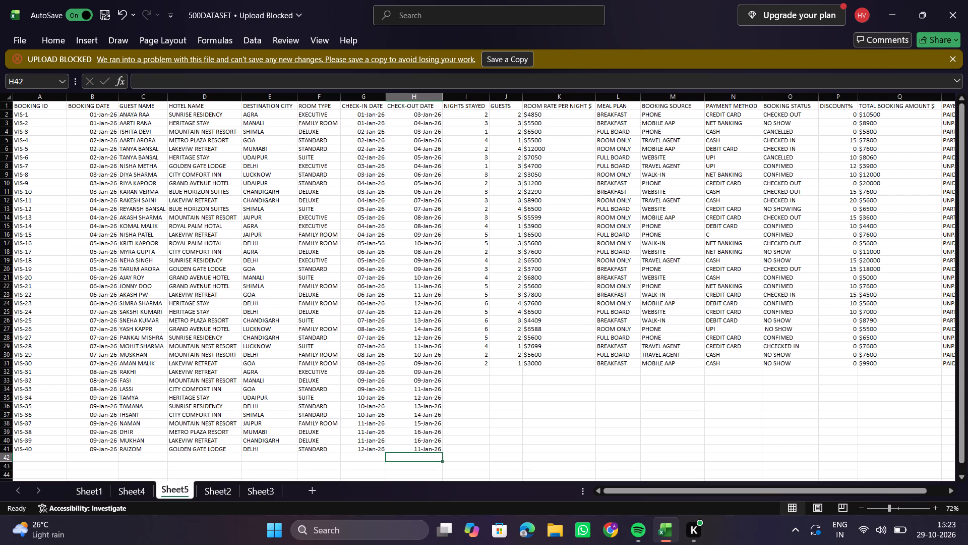
Enter the nights stayed 2, 2, 3 and 2 in cells I32 to I35 for bookings VIS-31 to VIS-34.
click(482, 371)
key(2)
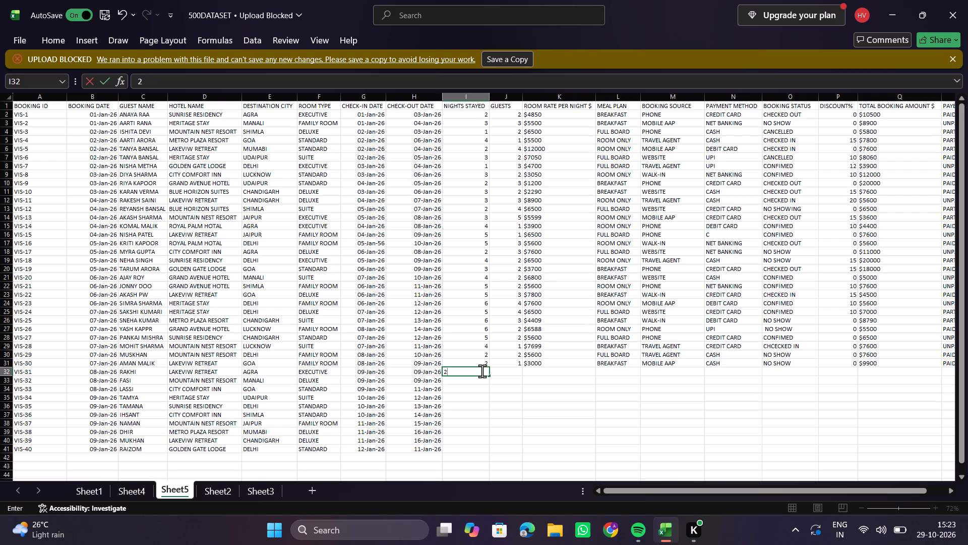
key(Return)
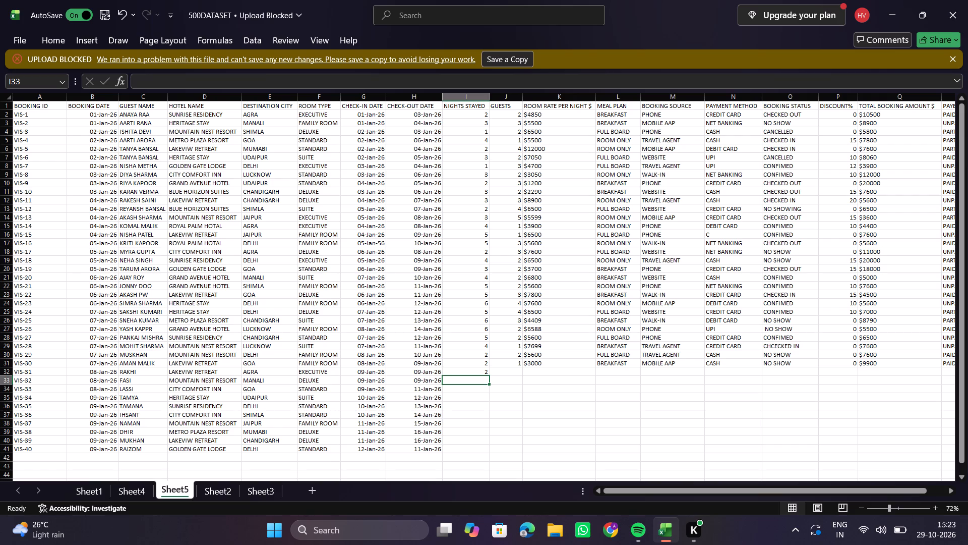
key(2)
key(Return)
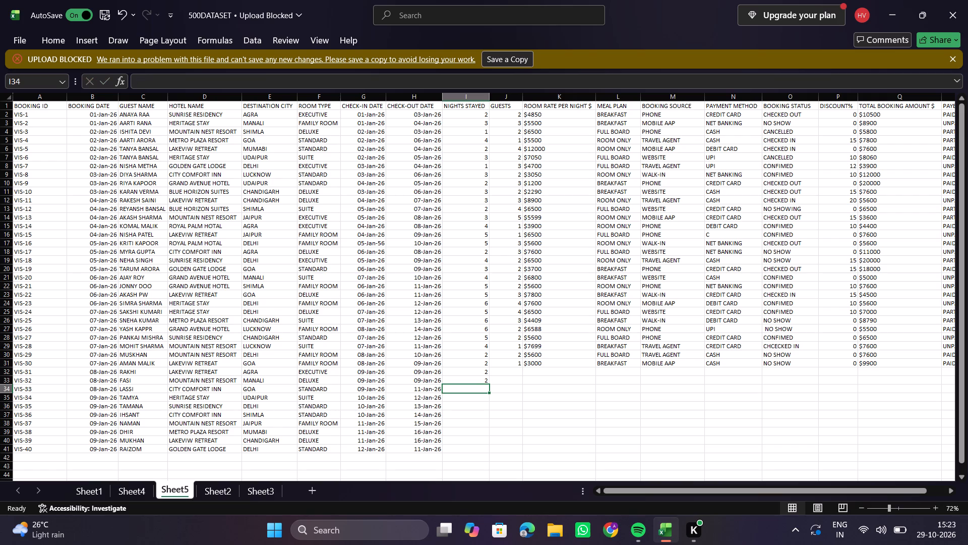
key(3)
key(Return)
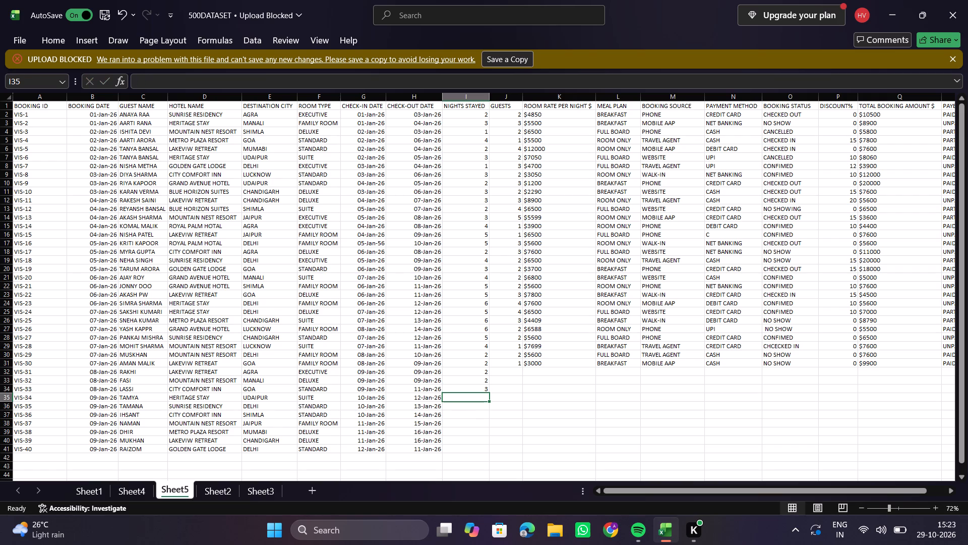
key(2)
key(Return)
Enter the nights stayed 3, 4, 5, 5 and 5 in cells I36 to I40 for bookings VIS-35 to VIS-39.
key(3)
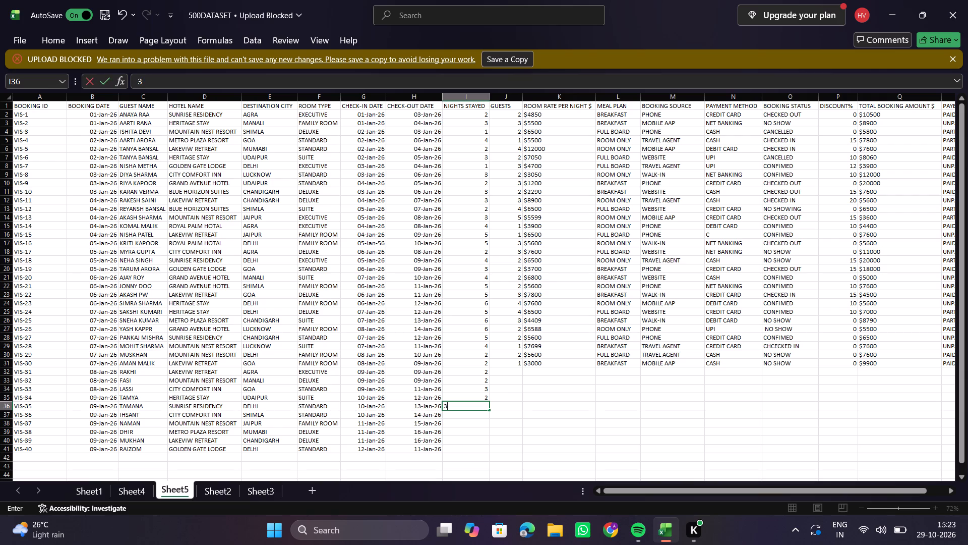
key(Return)
key(4)
key(Return)
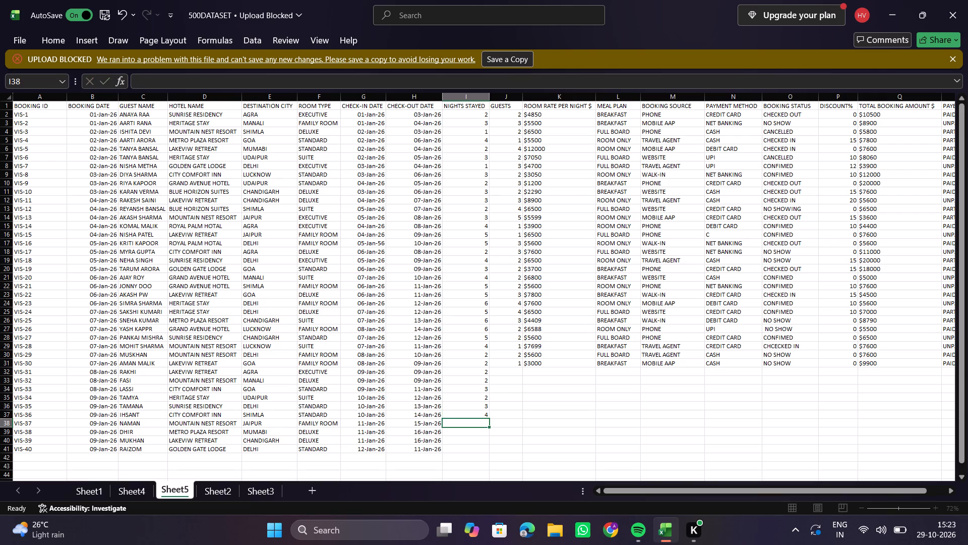
key(5)
key(Return)
key(5)
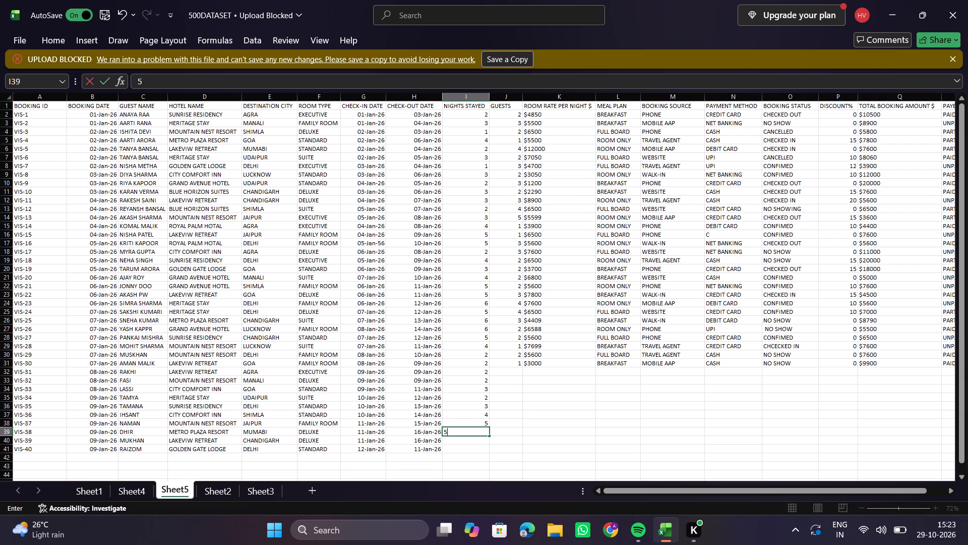
key(Return)
key(5)
key(Return)
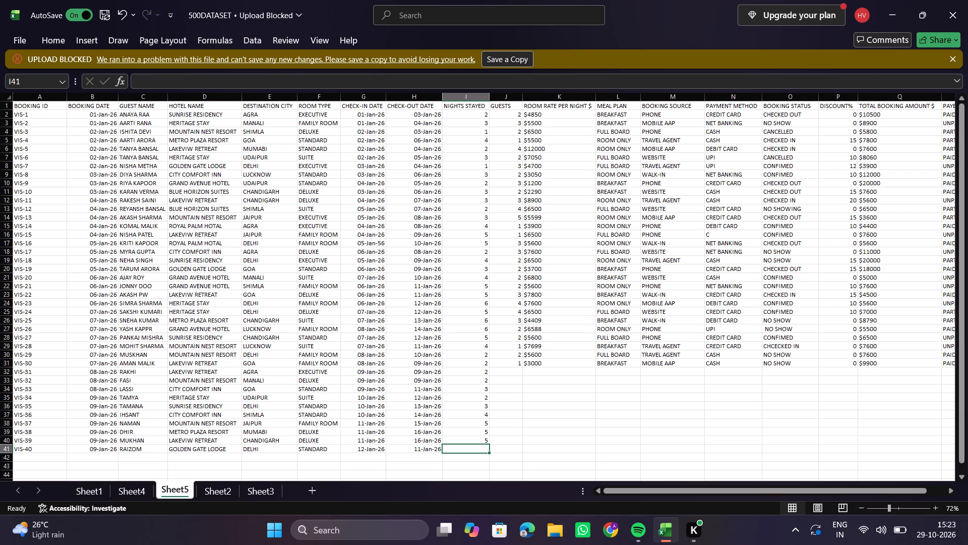
Change the check-out date in cell H41 for booking VIS-40 to 16-Jan-26.
click(433, 453)
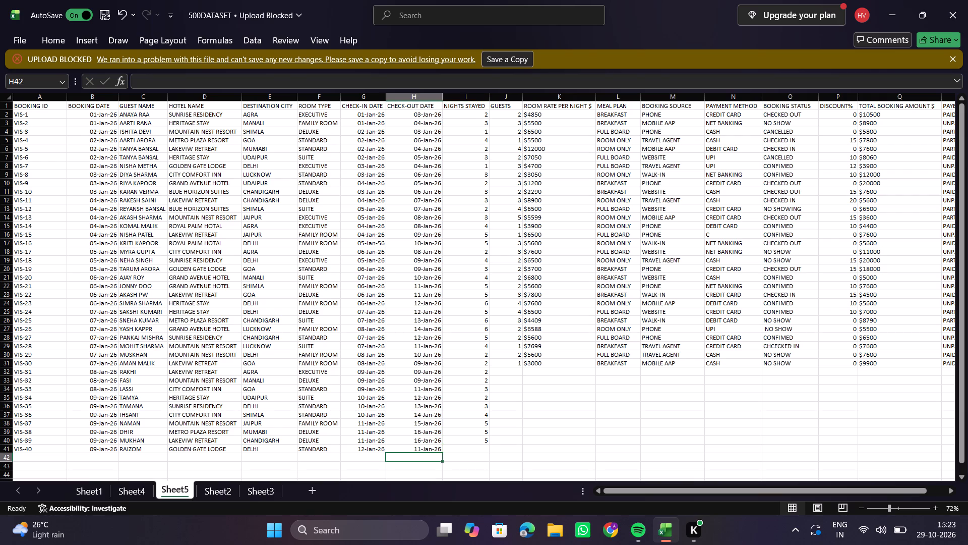
click(433, 449)
key(BackSpace)
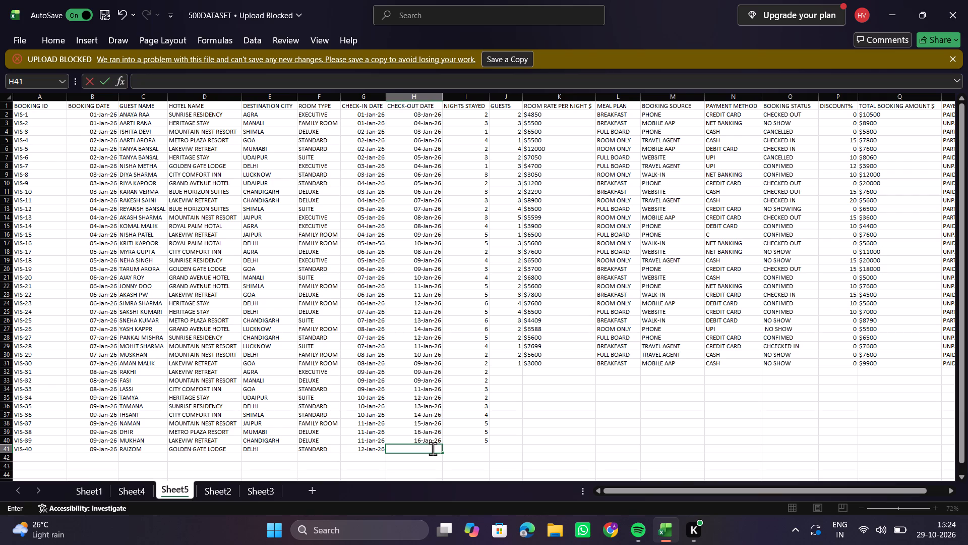
key(1)
text(6-)
text(JAN-)
text(26)
key(Return)
Enter 4 nights stayed in cell I41 for booking VIS-40.
click(477, 450)
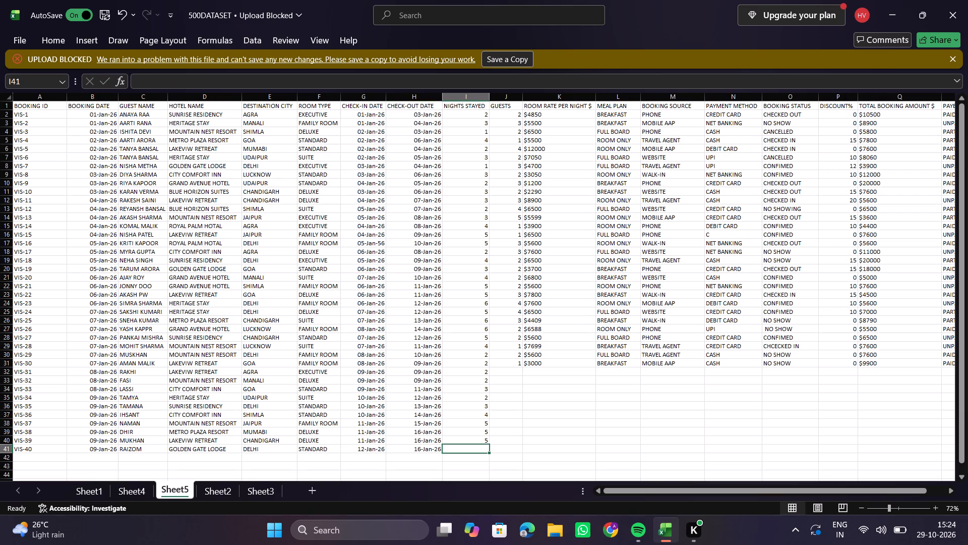
key(4)
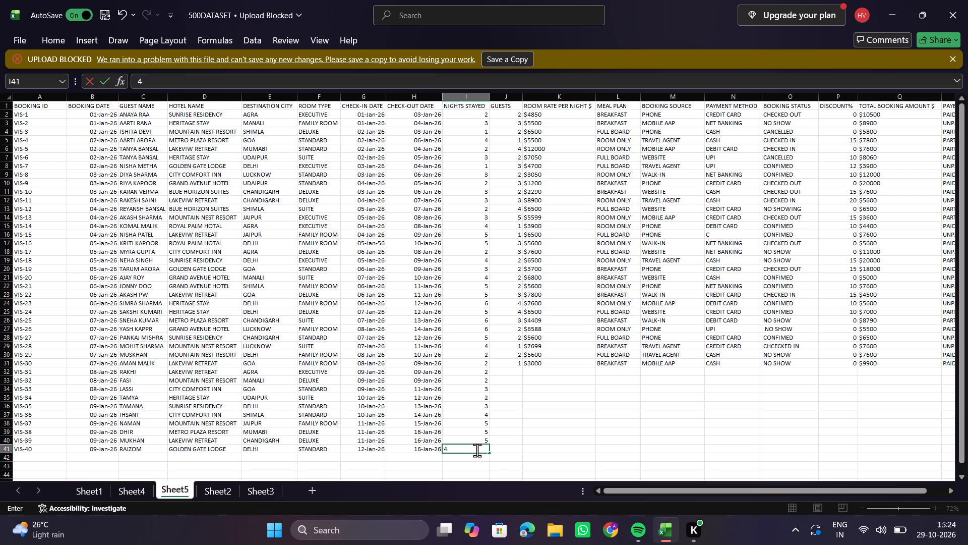
key(Return)
Enter 4 guests in cell J32 for booking VIS-31.
key(Right)
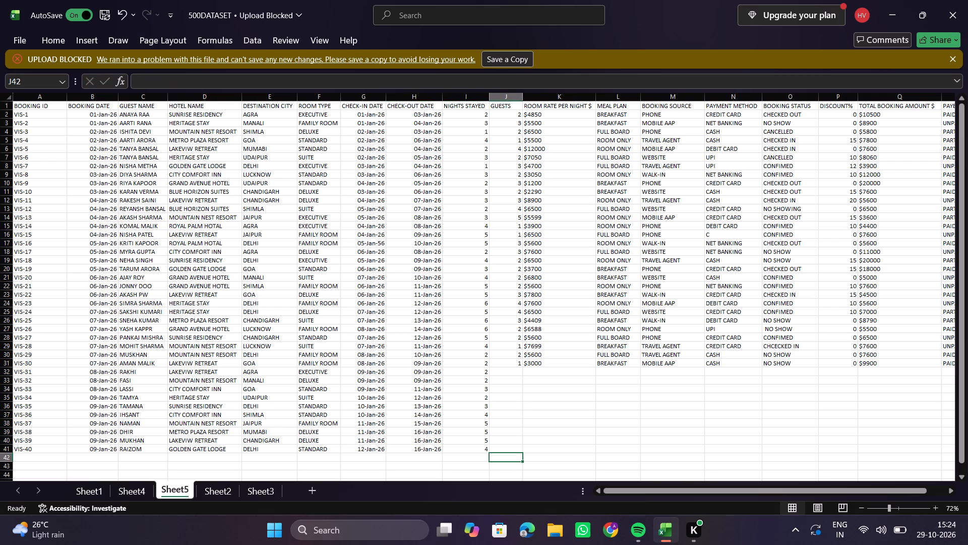
key(Up)
key(Up)
key(Up)
key(Up)
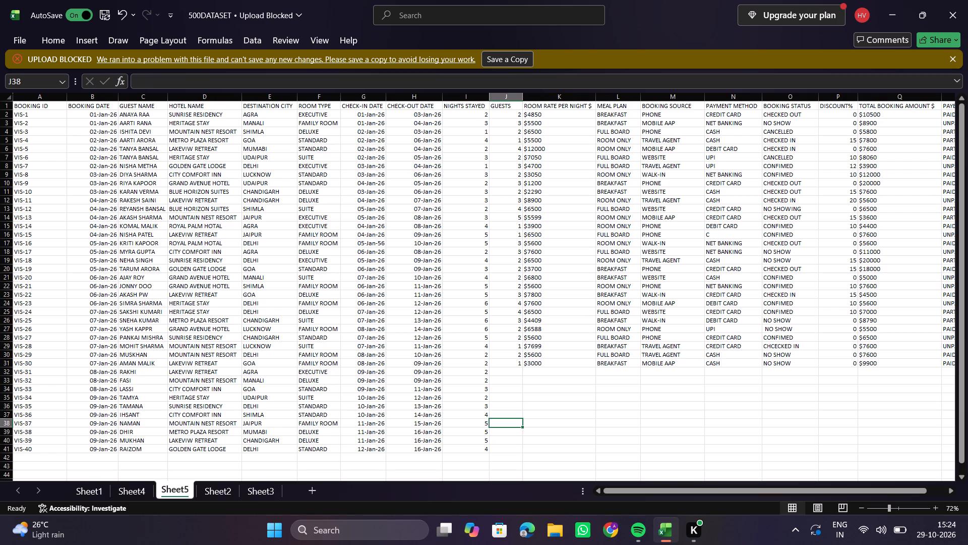
key(Up)
key(Up)
key(Up)
key(Up)
key(Up)
key(Up)
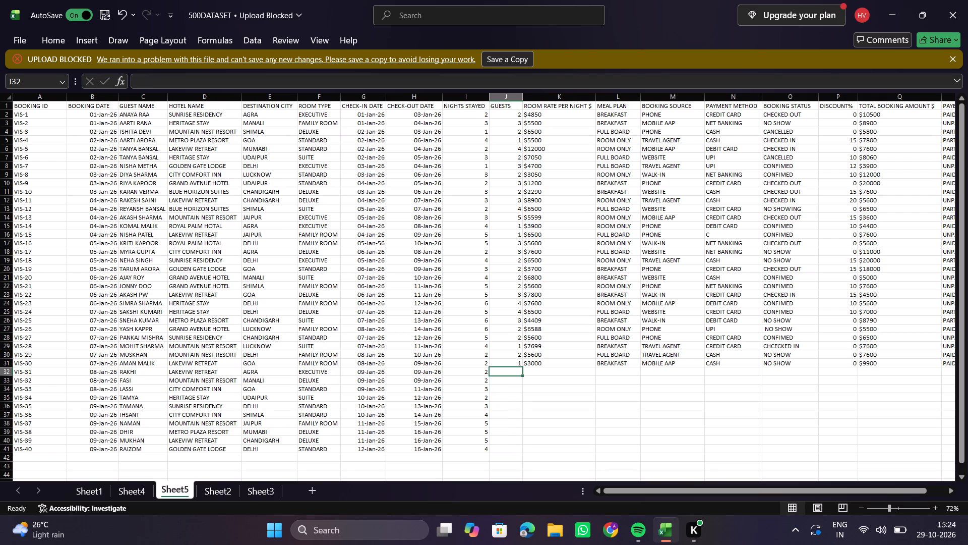
key(4)
key(Return)
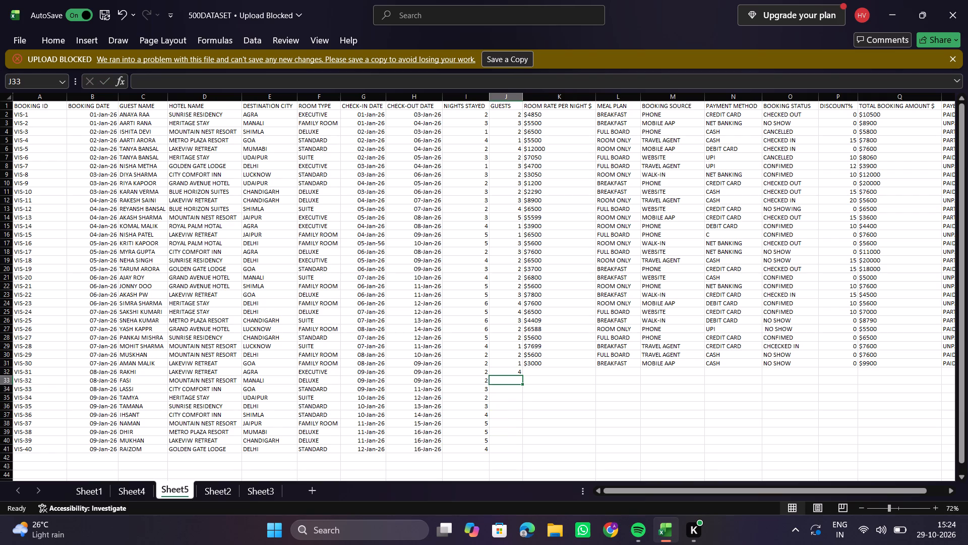
Enter the guest counts 3, 4, 2 and 3 in cells J33 to J36 for bookings VIS-32 to VIS-35.
key(4)
key(BackSpace)
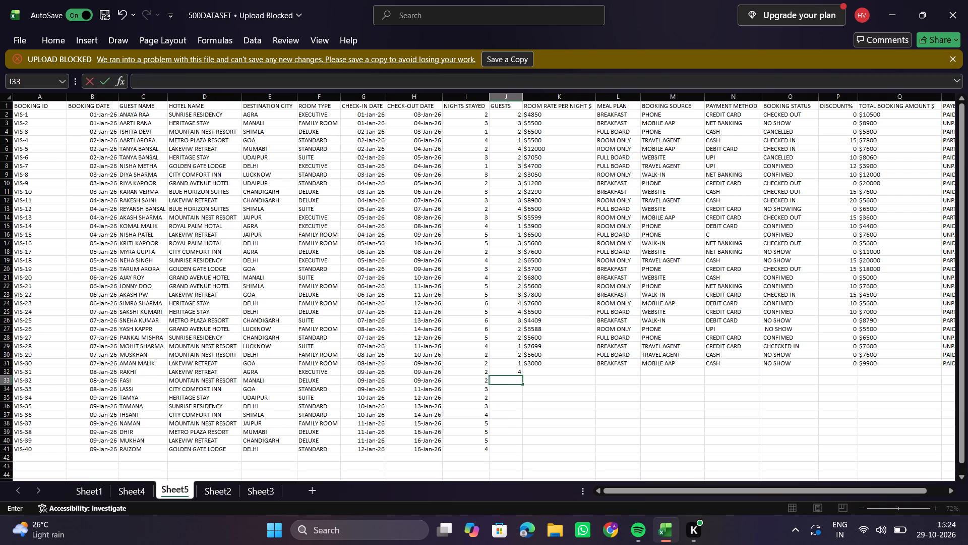
key(3)
key(Return)
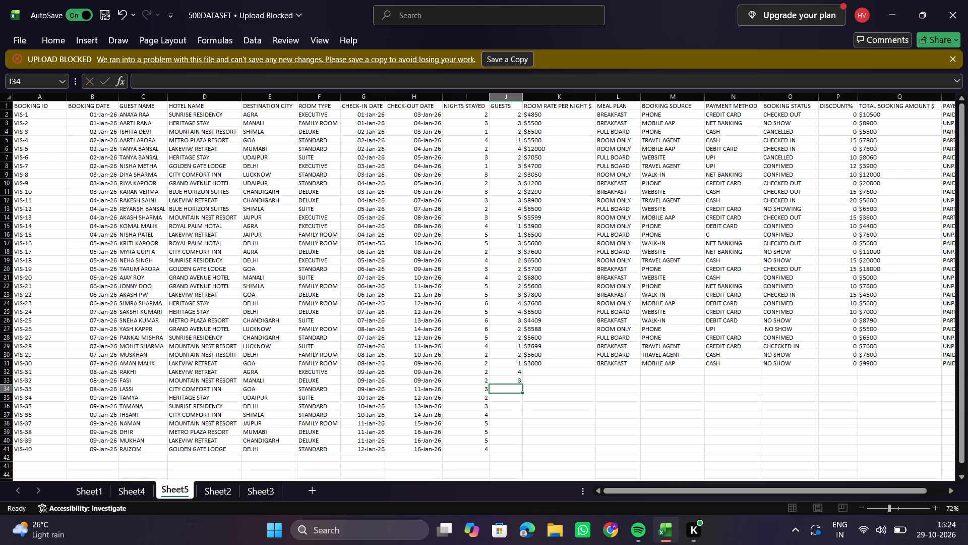
key(4)
key(Return)
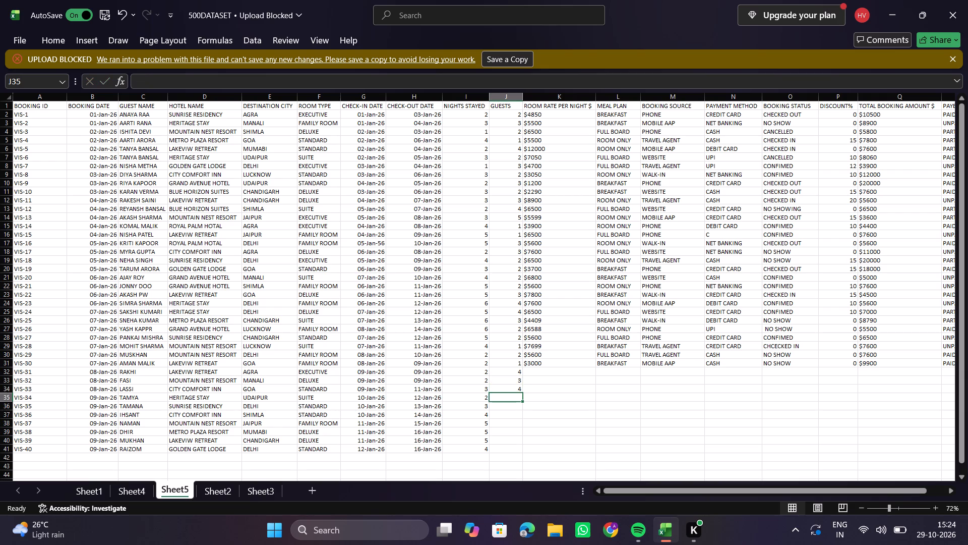
key(2)
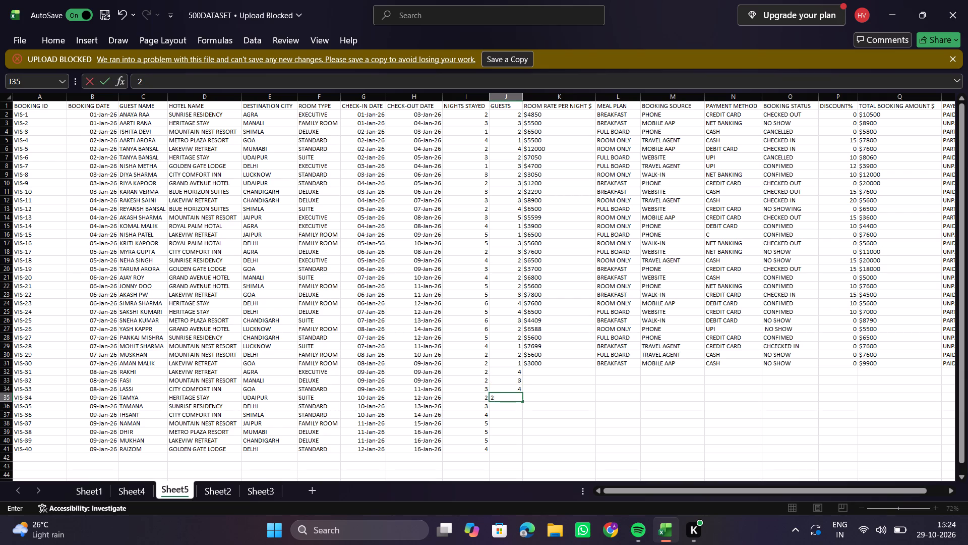
key(Return)
key(3)
key(Return)
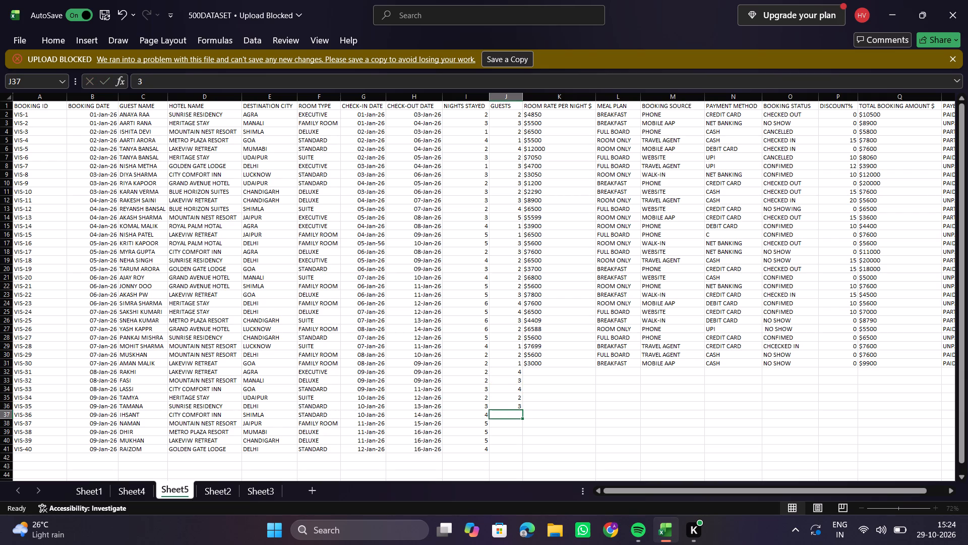
Enter the guest counts 2, 4, 3, 4 and 2 in cells J37 to J41 for bookings VIS-36 to VIS-40.
key(2)
key(Return)
key(4)
key(Return)
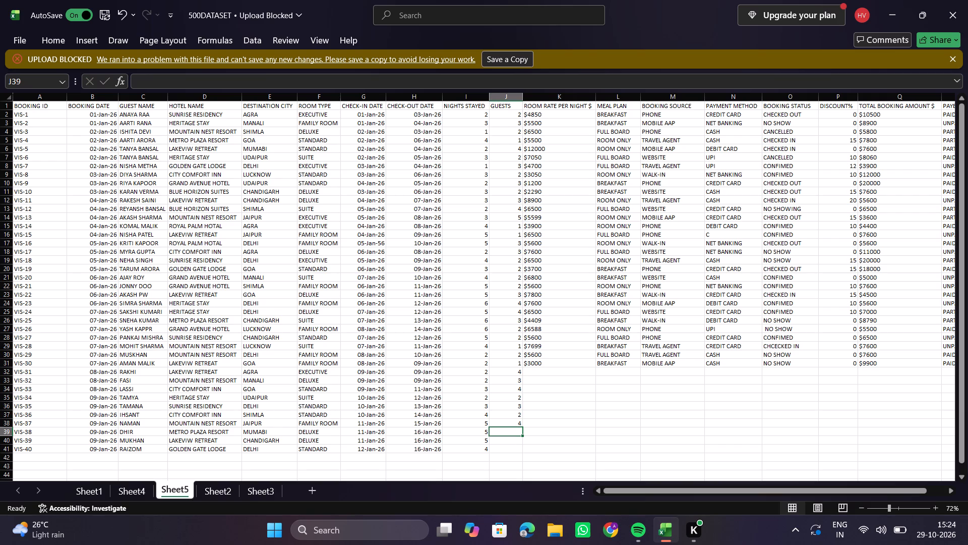
key(3)
key(Return)
key(4)
key(Return)
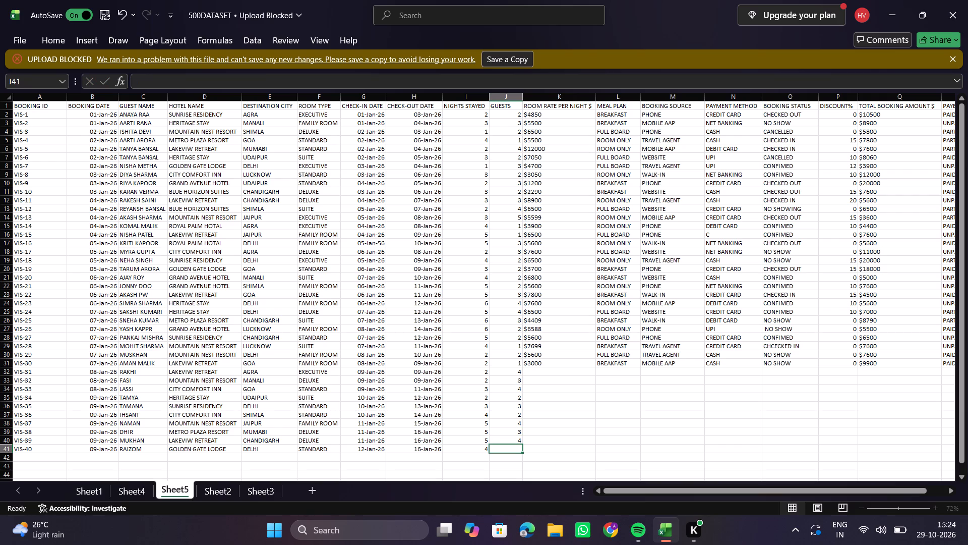
key(2)
key(Return)
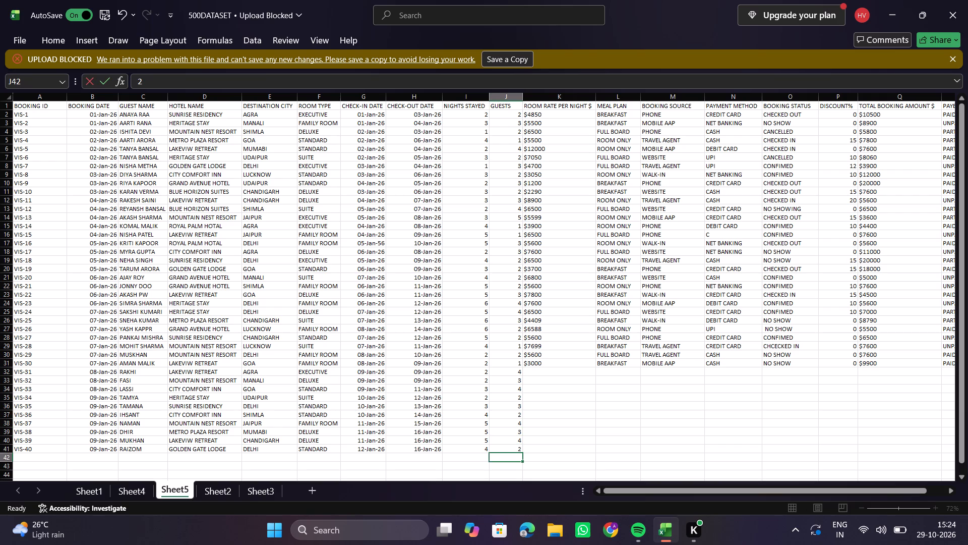
Enter the room rates per night $4000 and $3000 in cells K32 and K33 for bookings VIS-31 and VIS-32.
key(Right)
key(Up)
key(Up)
key(Up)
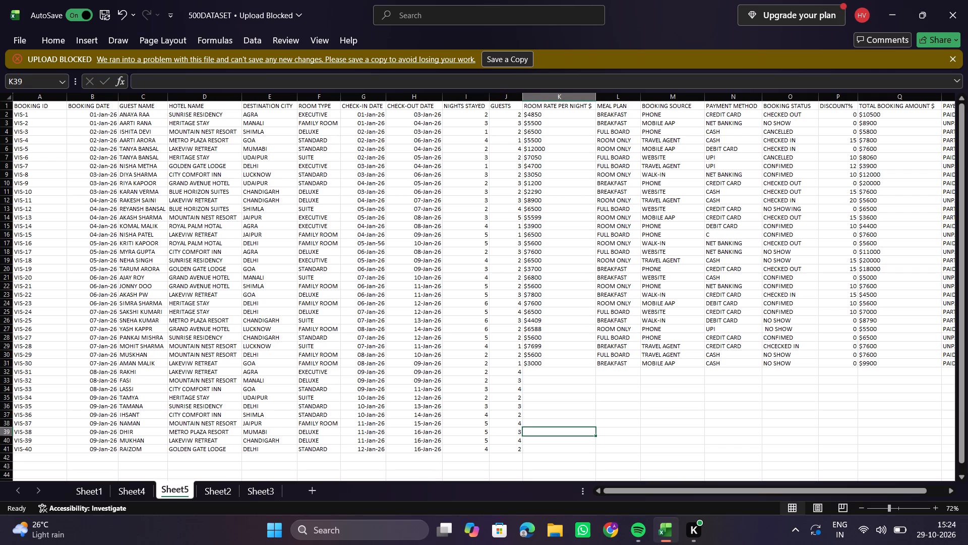
key(Up)
key(Up)
key(Up)
key(Up)
key(Up)
key(Up)
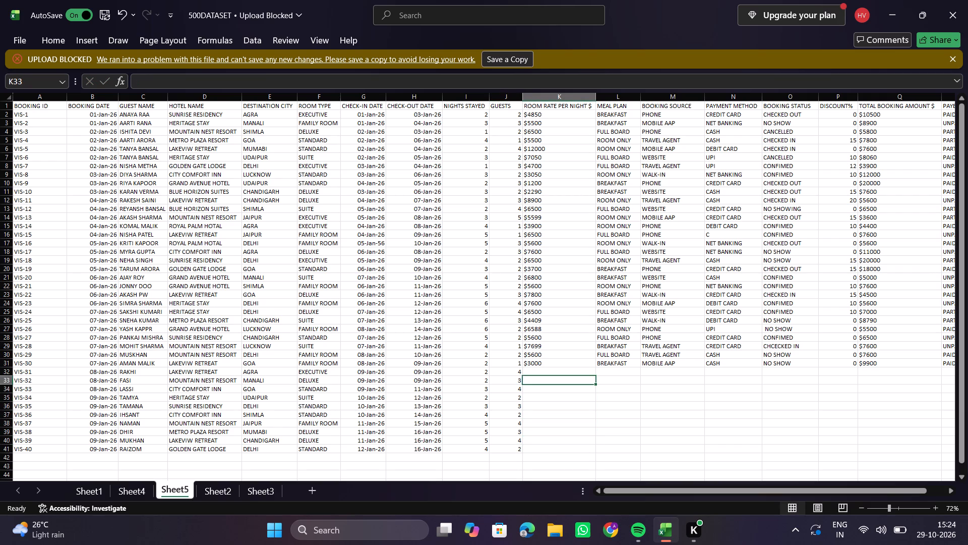
key(Up)
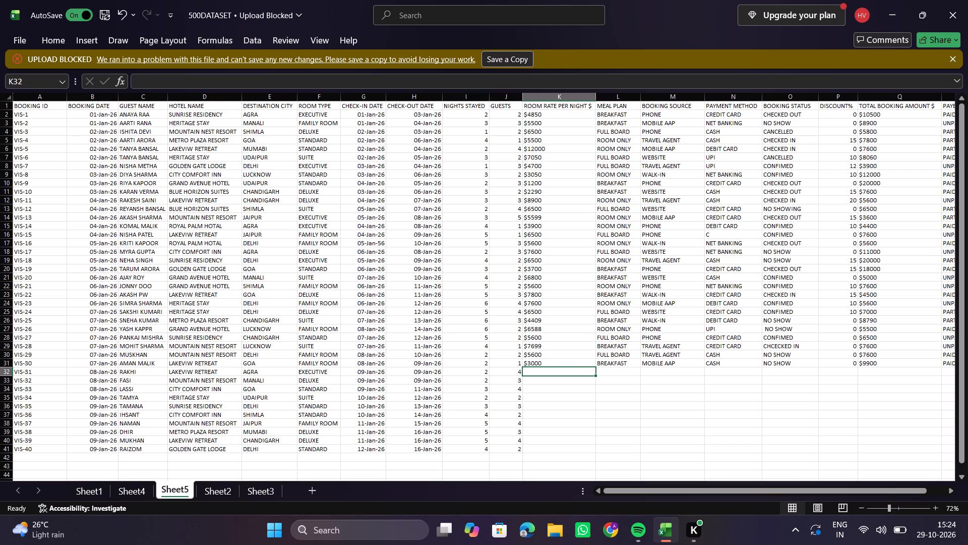
key(shift+dollar)
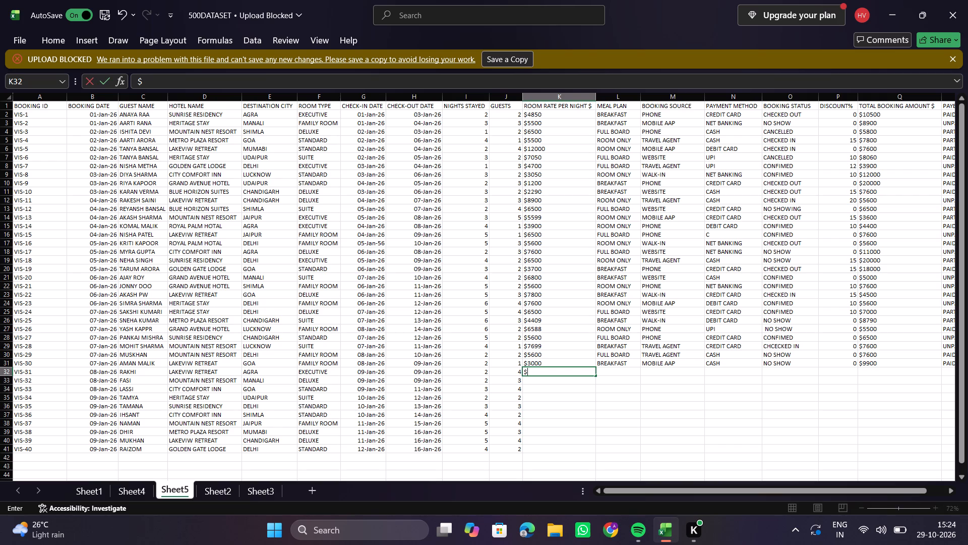
text(4000)
key(Return)
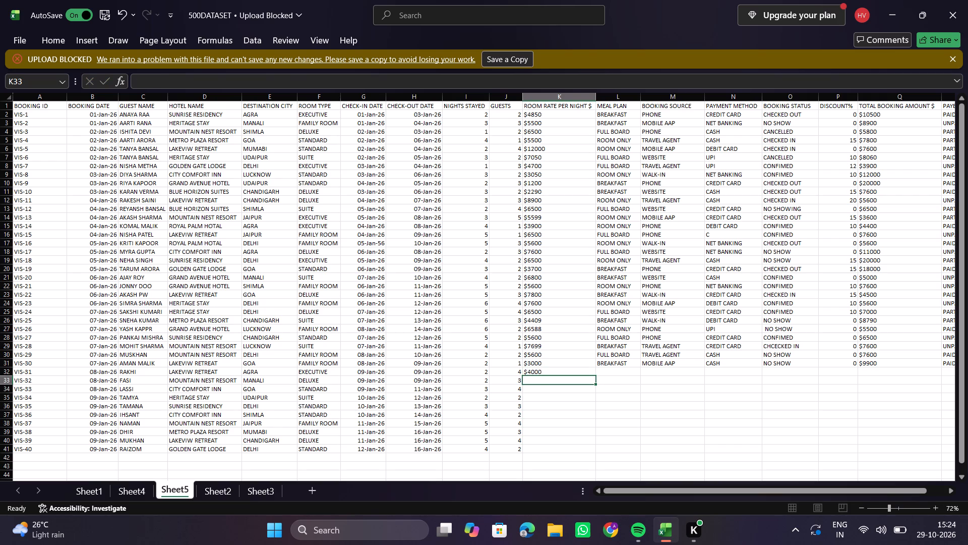
text($3000)
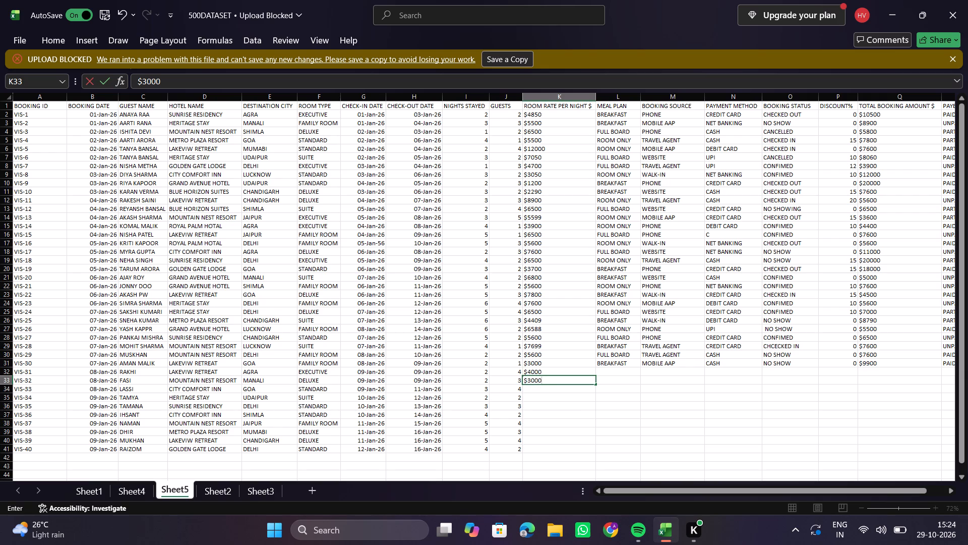
key(Return)
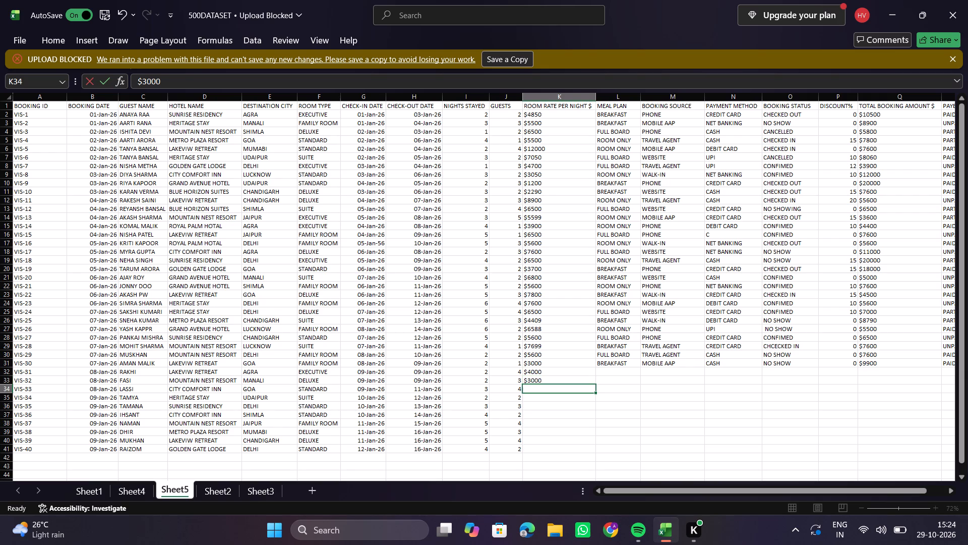
Enter the room rates $5500, $3500 and $3600 in cells K34 to K36 for bookings VIS-33 to VIS-35.
key(shift+dollar)
key(6)
key(BackSpace)
text(55)
text(00)
key(Return)
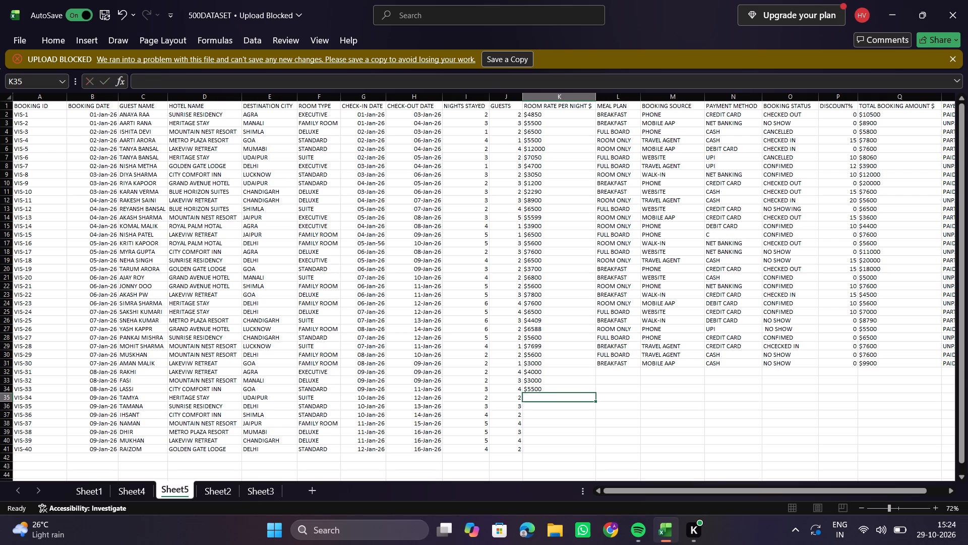
key(shift+percent)
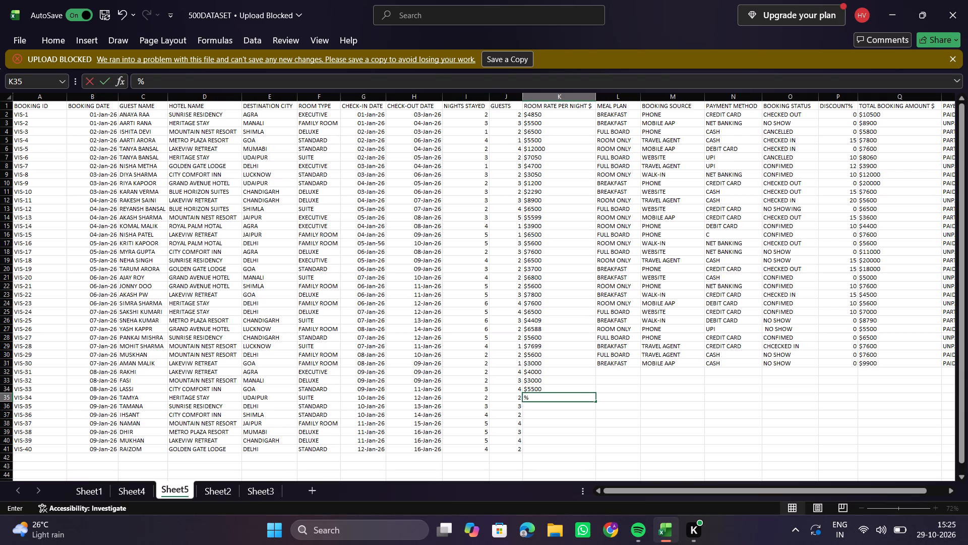
key(shift+BackSpace)
text($3500)
key(Return)
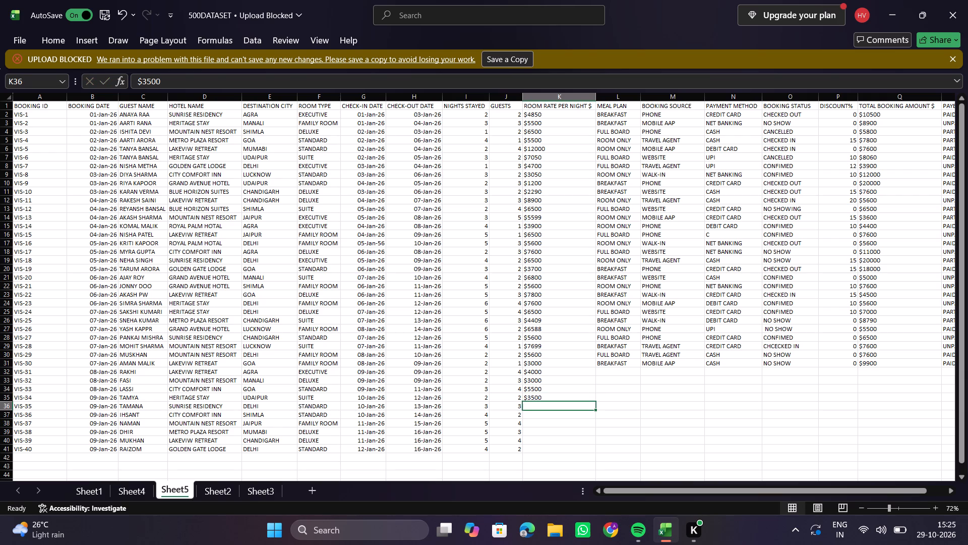
text($3600)
key(Return)
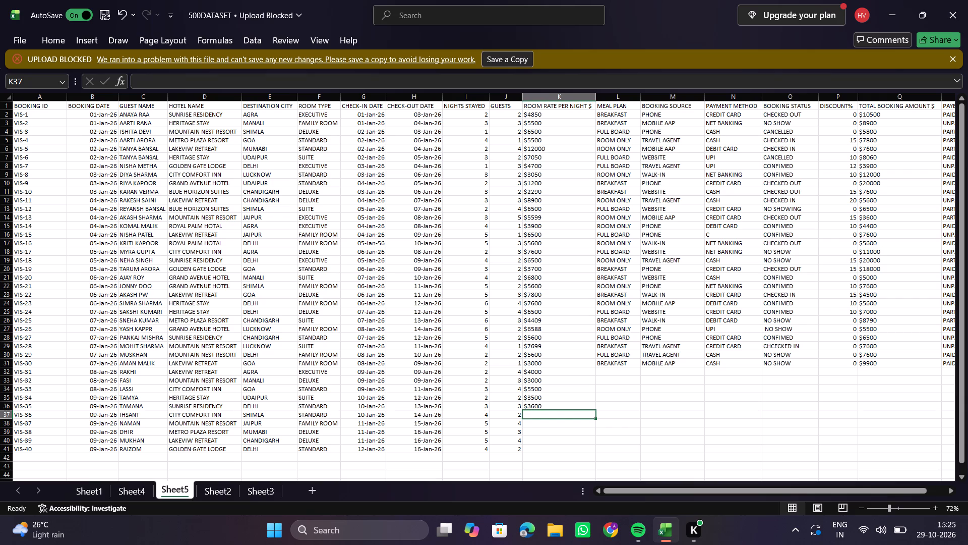
Enter the room rates $6900, $7600 and $3599 in cells K37 to K39 for bookings VIS-36 to VIS-38.
key(shift+dollar)
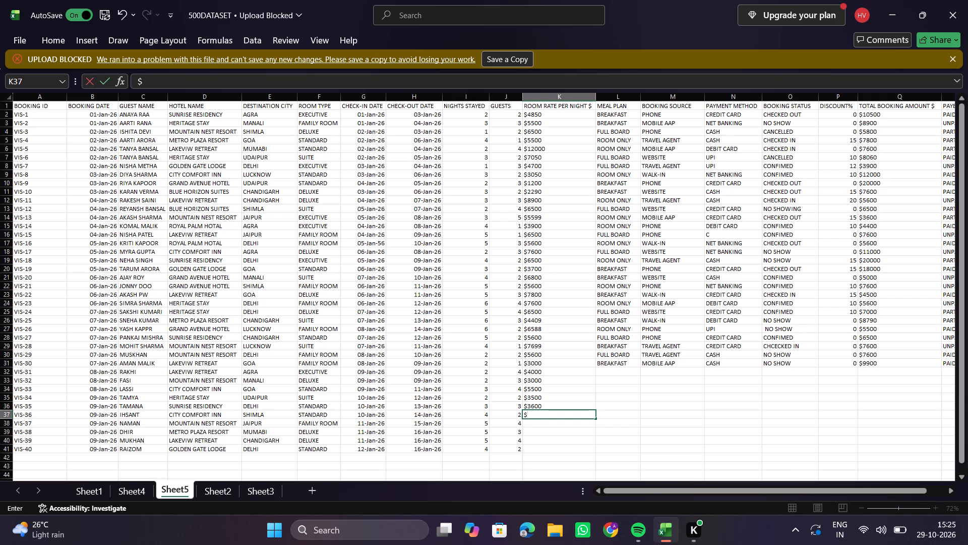
text(6900)
key(Return)
key(shift+dollar)
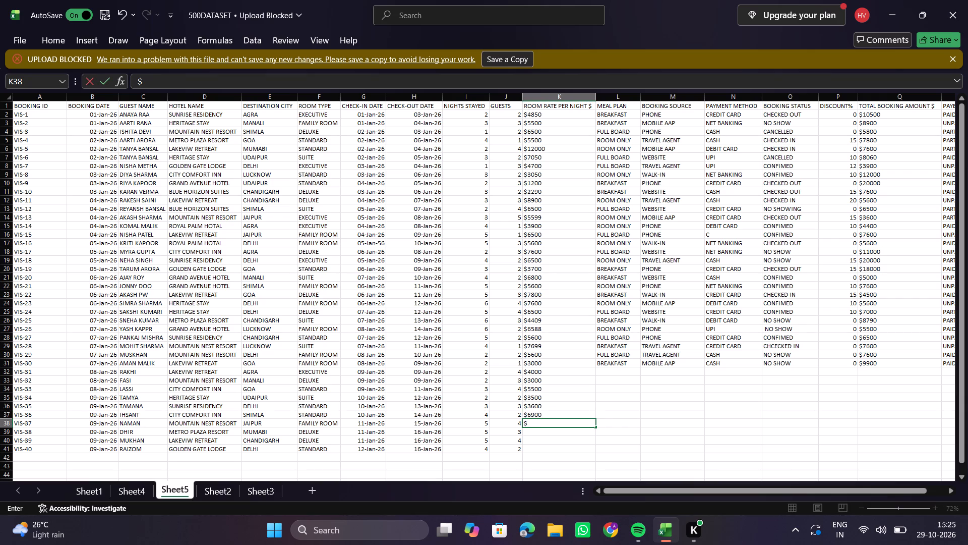
text(7600)
key(Return)
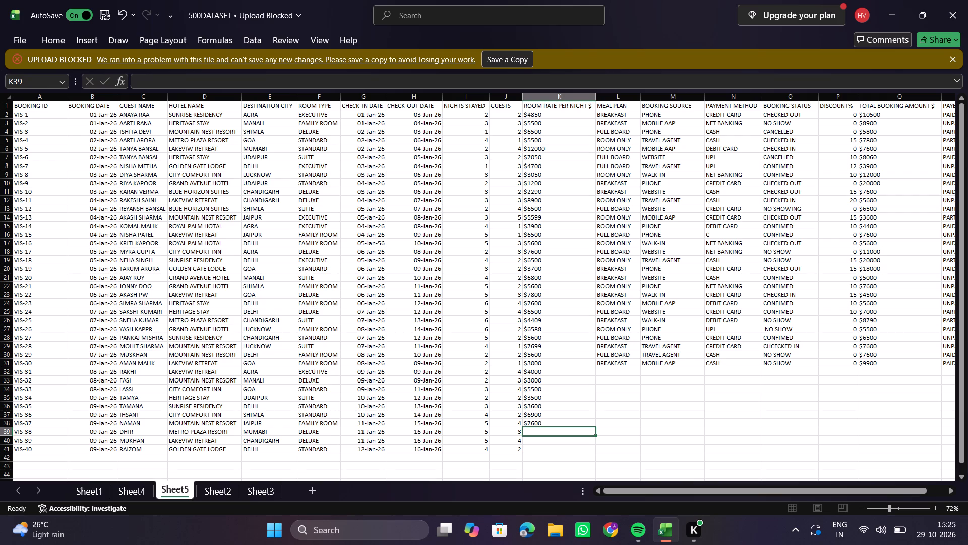
key(shift+dollar)
text(3599)
key(Return)
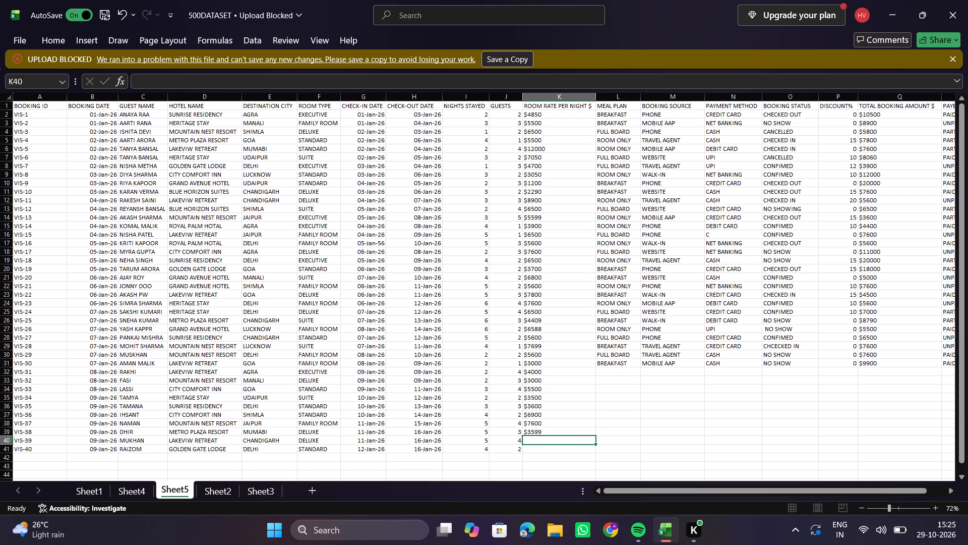
Enter the room rate $7600 in both cells K40 and K41 for bookings VIS-39 and VIS-40.
key(shift+dollar)
text(7600)
key(Return)
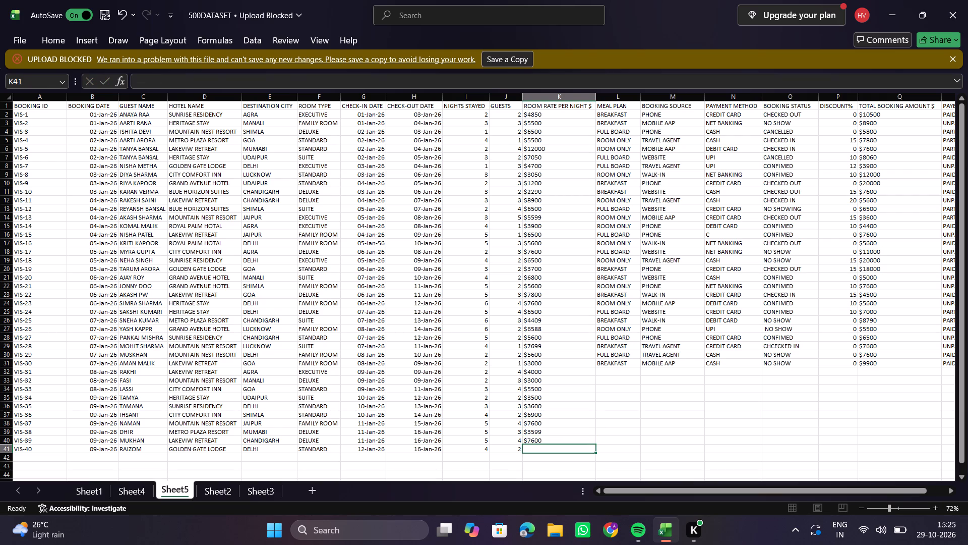
key(shift+dollar)
text(7600)
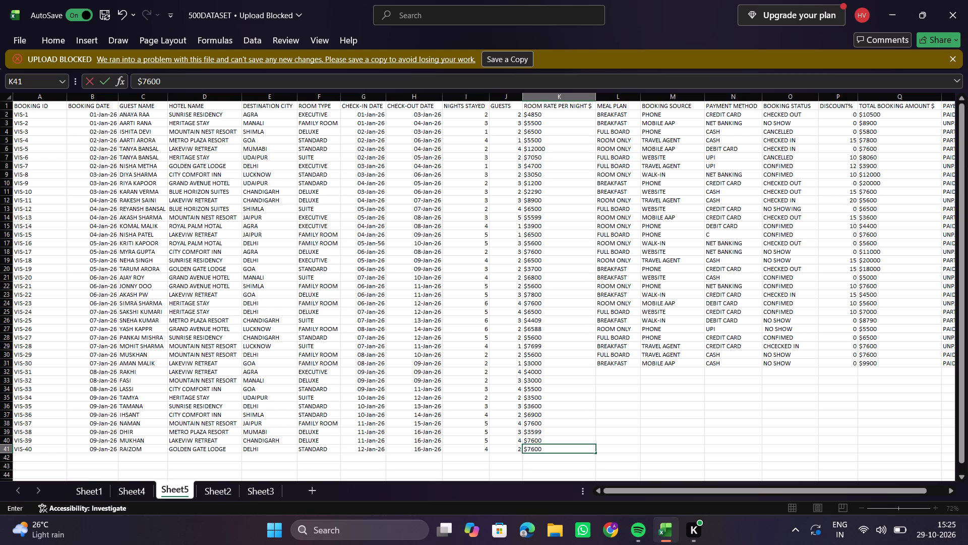
key(Return)
Enter the meal plan BREAKFAST in cell L32 and FULL BOARD in cells L33 and L34 for bookings VIS-31 to VIS-33.
key(Right)
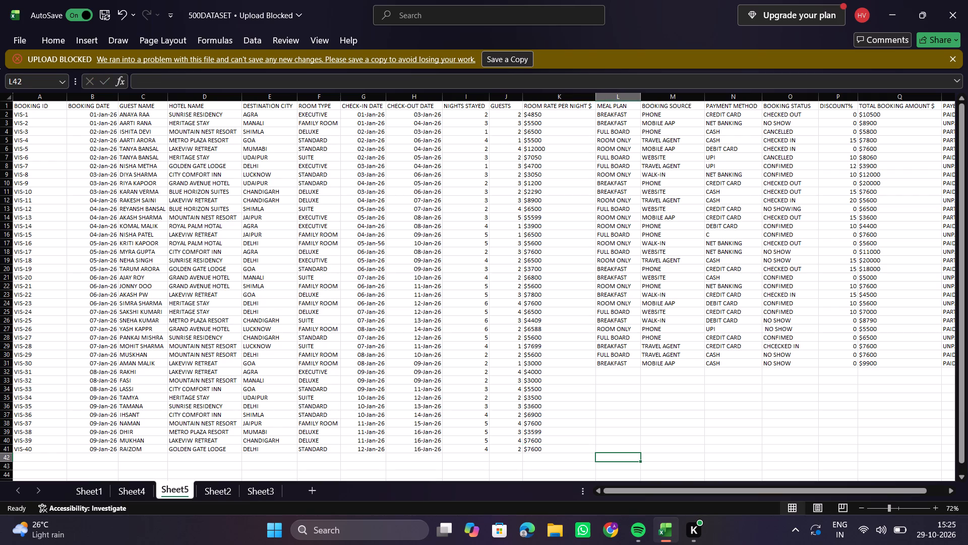
key(Up)
key(Up)
key(Up)
key(Up)
key(Up)
key(Up)
key(Up)
key(Up)
key(Up)
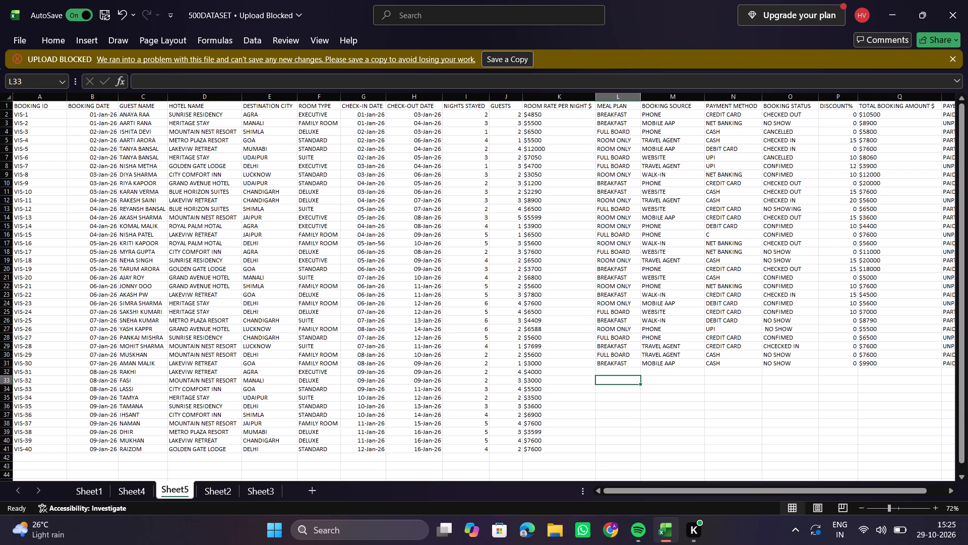
key(Up)
text(BR)
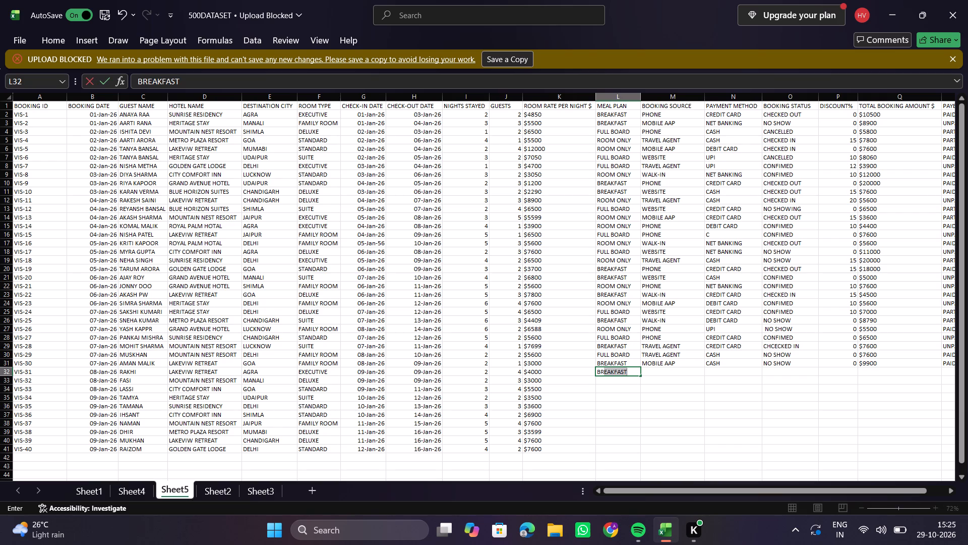
key(Return)
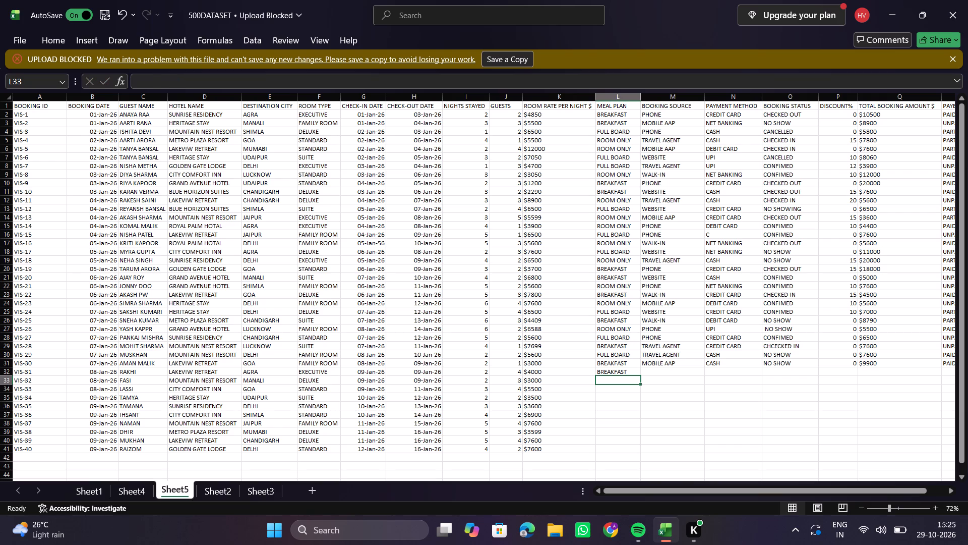
text(FU)
key(Return)
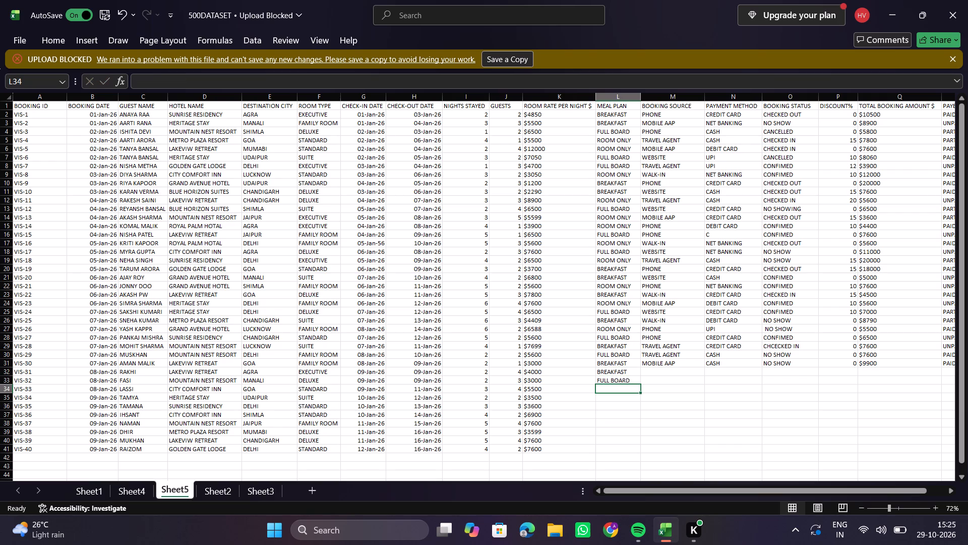
key(f)
key(Return)
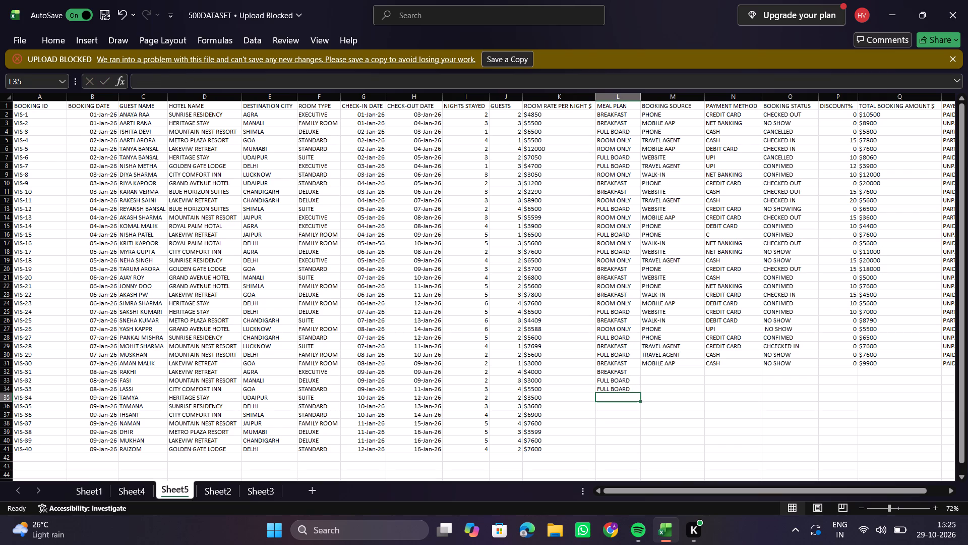
Enter the meal plan ROOM ONLY in cells L35 and L36 for bookings VIS-34 and VIS-35.
text(RO)
key(Return)
key(r)
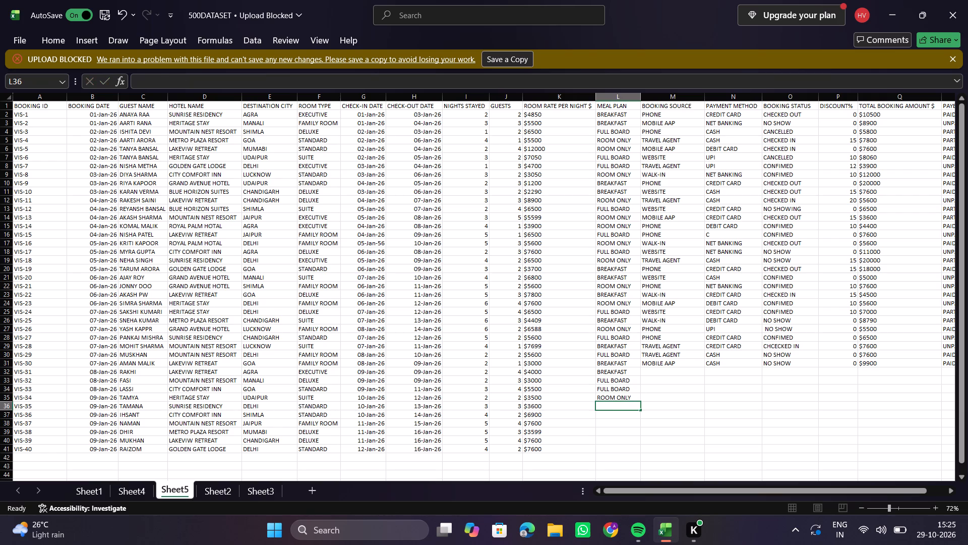
key(Return)
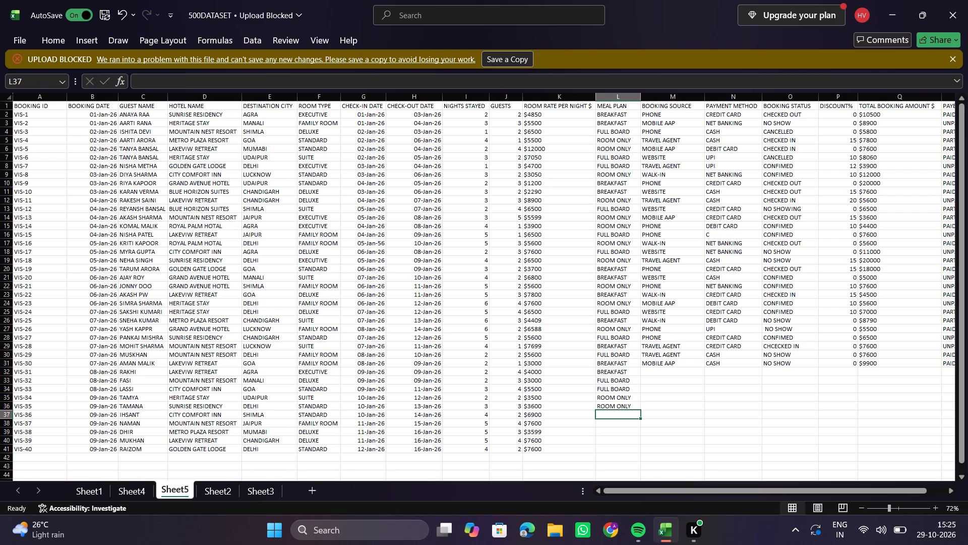
Enter the meal plans FULL BOARD, ROOM ONLY, FULL BOARD, BREAKFAST and BREAKFAST in cells L37 to L41 for bookings VIS-36 to VIS-40.
key(o)
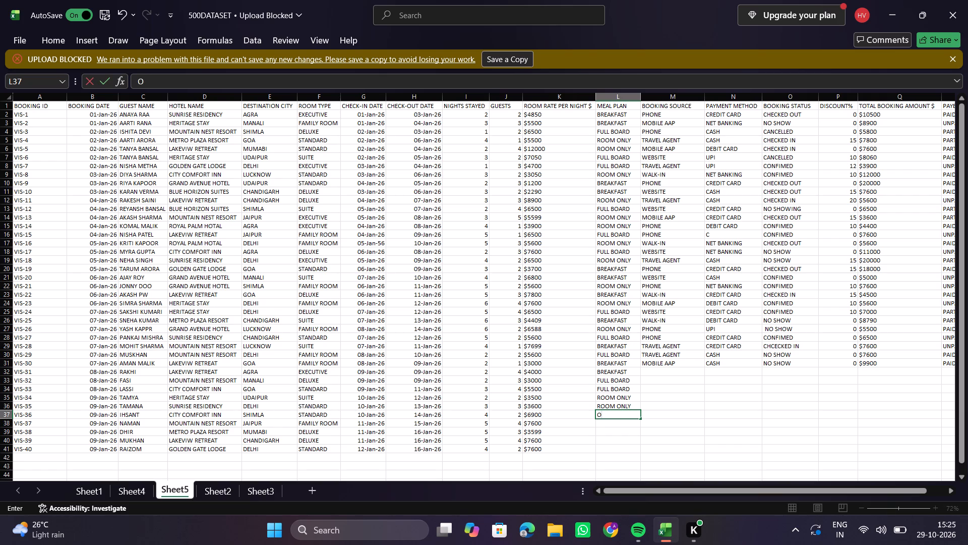
key(BackSpace)
key(f)
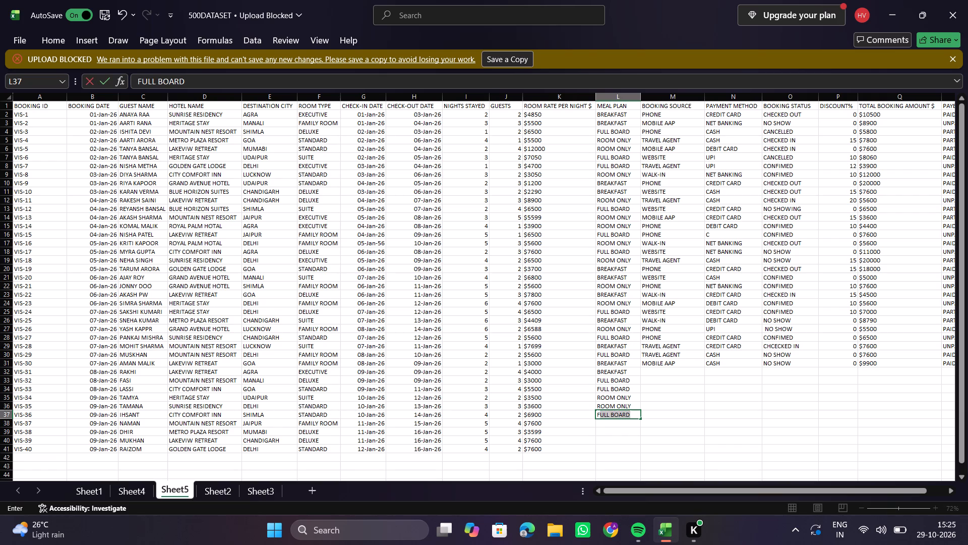
key(Return)
key(r)
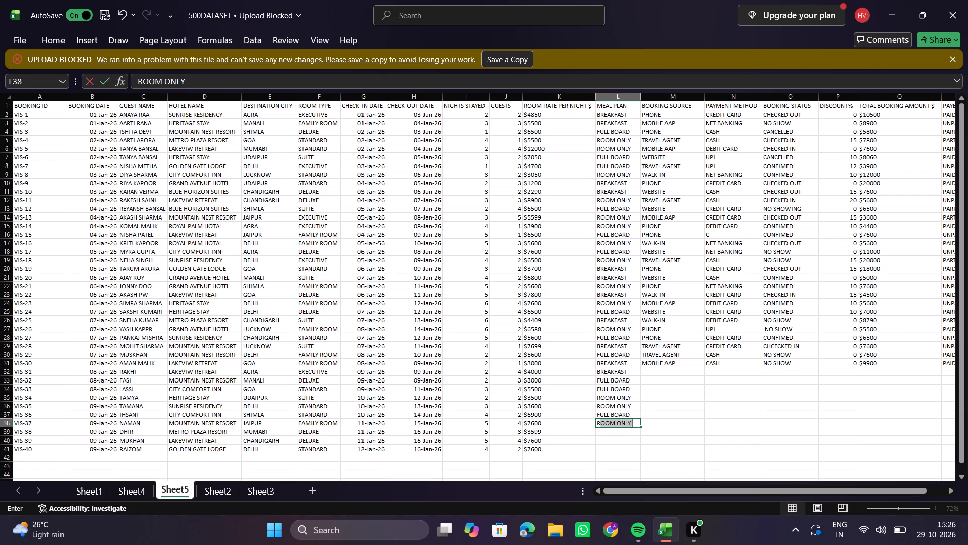
key(Return)
key(f)
key(Return)
key(b)
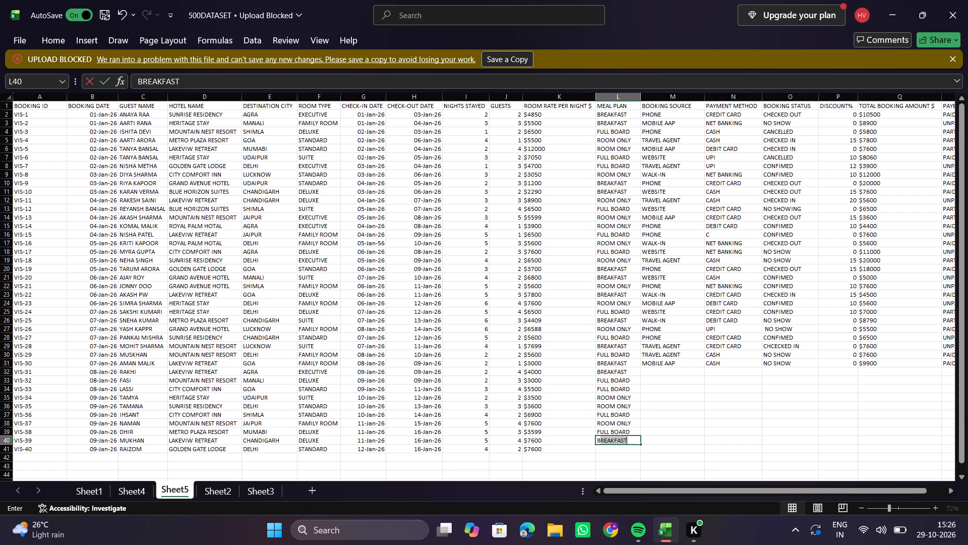
key(Return)
key(b)
key(Return)
Enter the booking sources MOBILE AAP and TRAVEL AGENT in cells M32 and M33 for bookings VIS-31 and VIS-32.
key(Right)
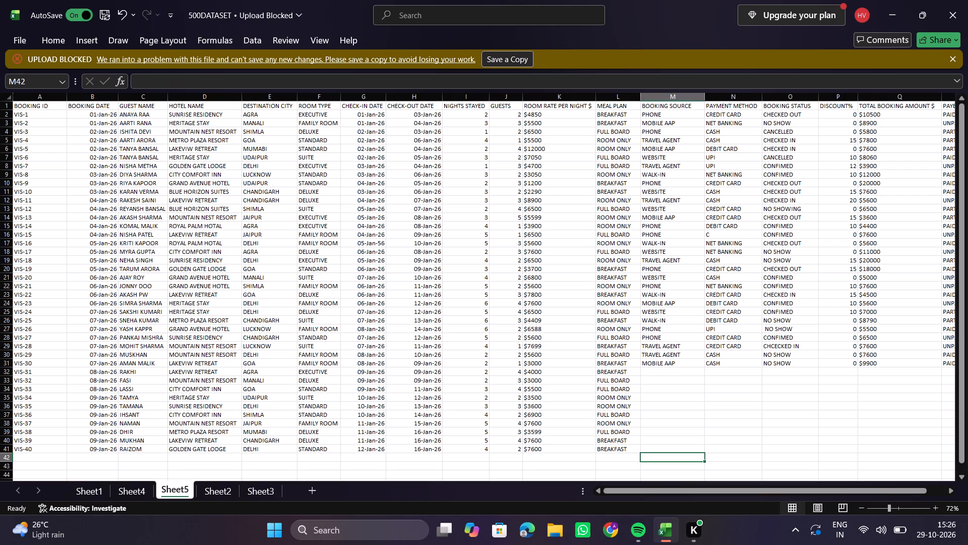
key(Up)
key(Up)
key(Up)
key(Up)
key(Up)
key(Up)
key(Up)
key(Up)
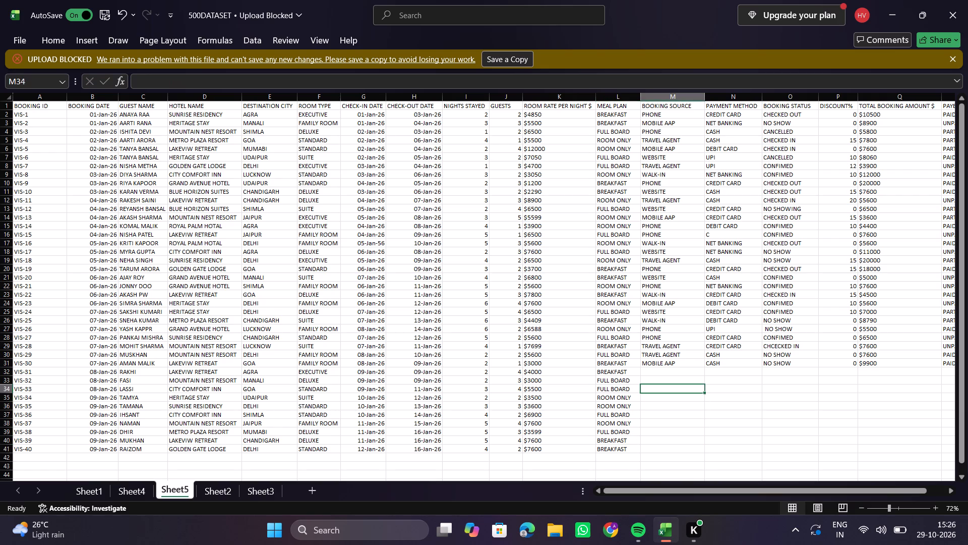
key(Up)
key(Up)
text(MO)
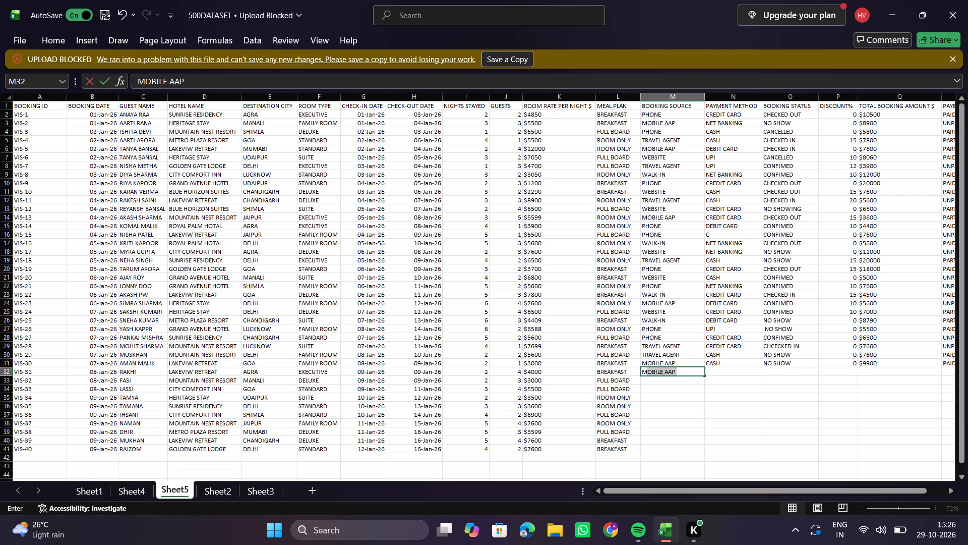
key(Return)
text(TR)
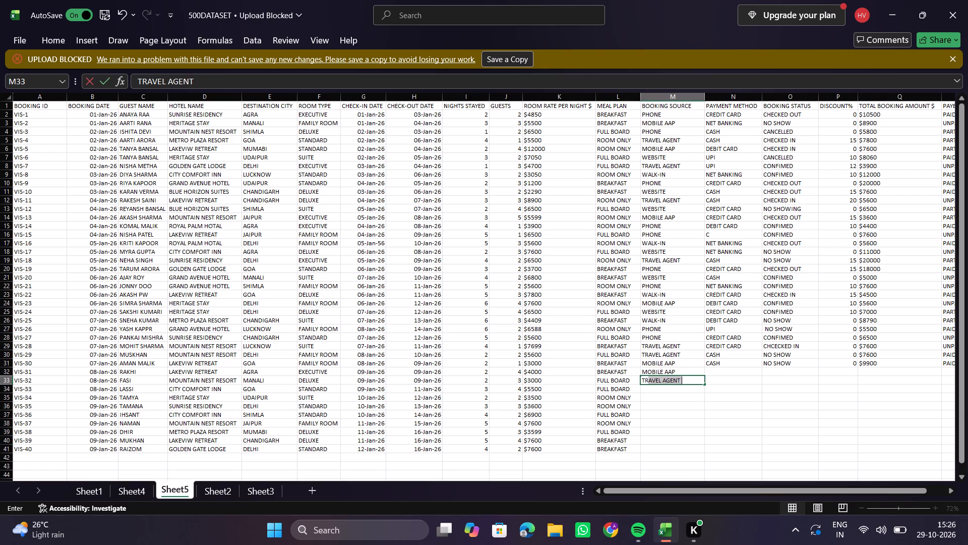
key(Return)
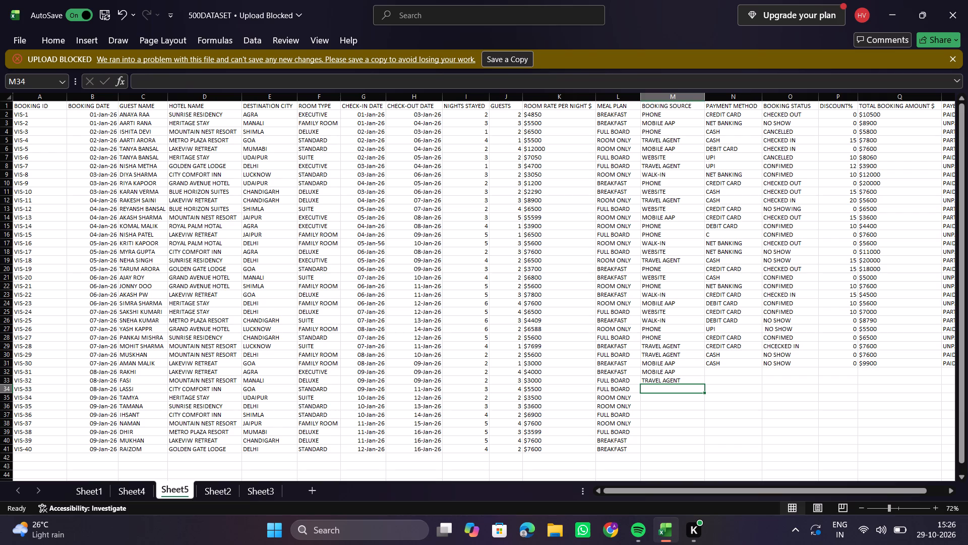
Enter the booking sources WEBSITE, TRAVEL AGENT and PHONE in cells M34 to M36 for bookings VIS-33 to VIS-35.
text(WE)
key(Return)
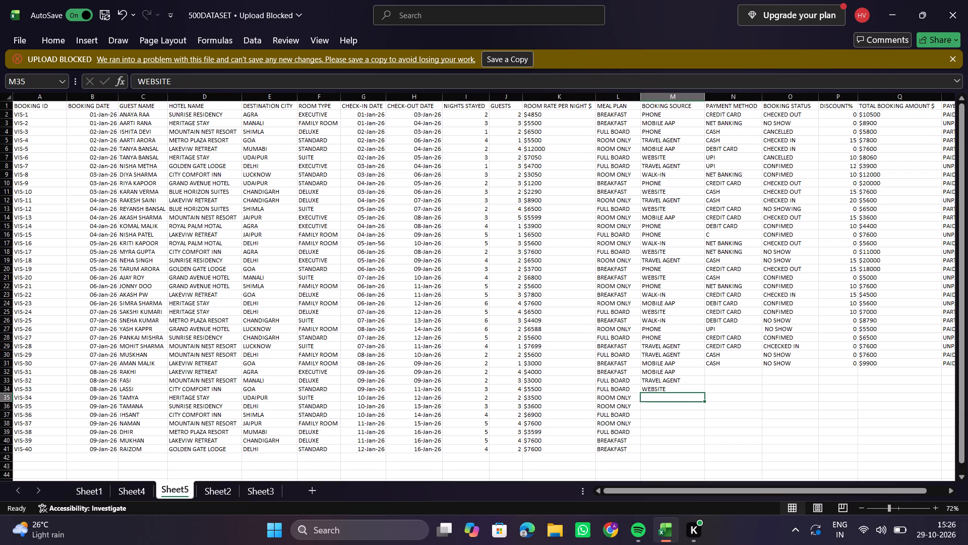
text(TRAV)
key(Return)
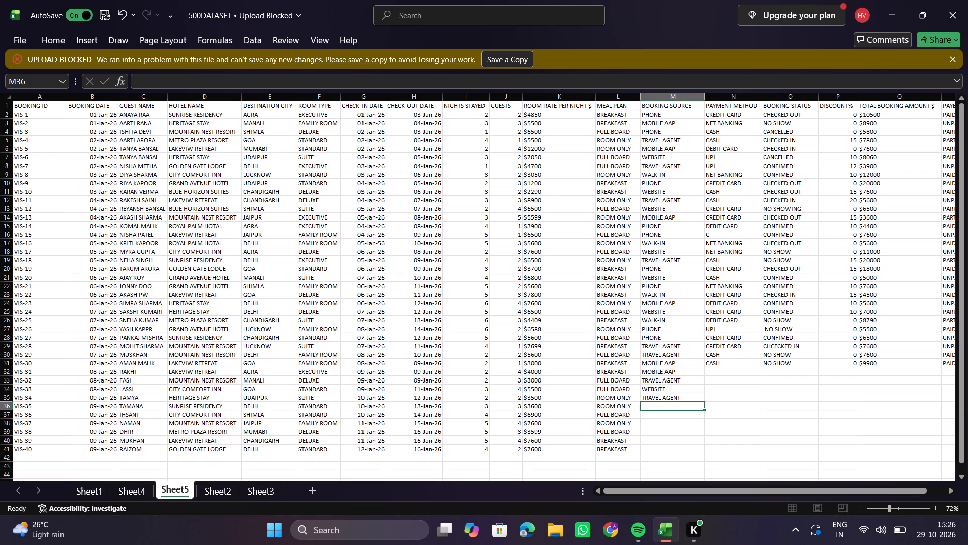
text(PJON)
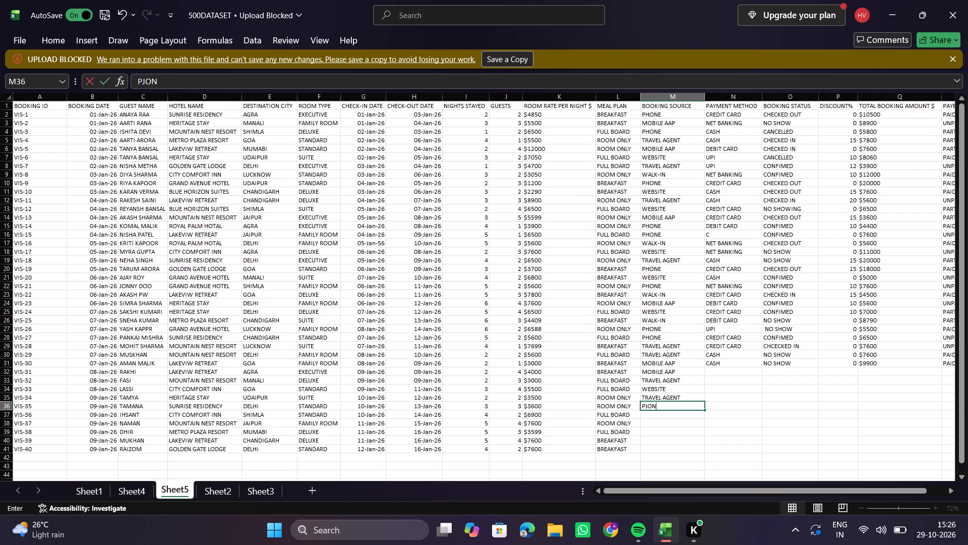
key(BackSpace)
key(BackSpace)
key(BackSpace)
text(HO)
key(Return)
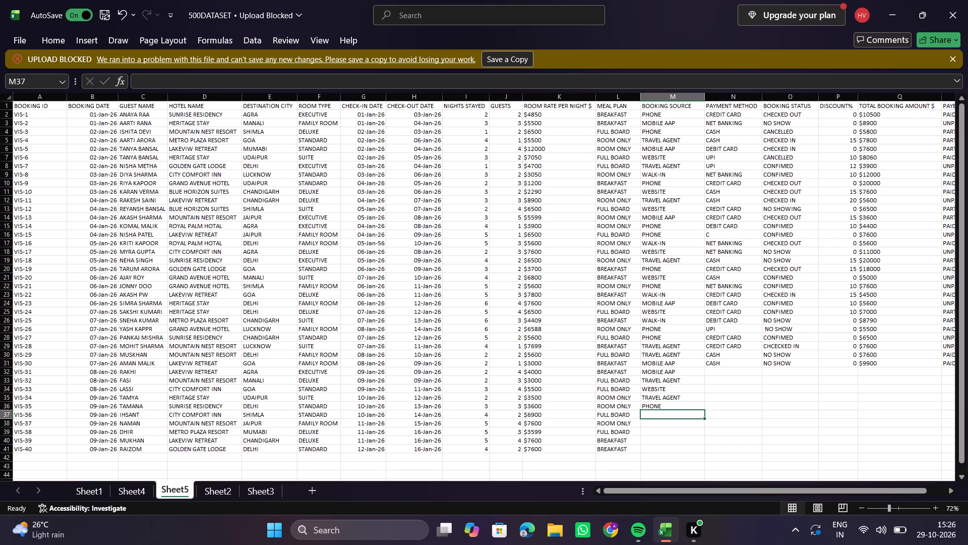
Enter the booking sources WALK-IN, MOBILE AAP and TRAVEL AGENT in cells M37 to M39 for bookings VIS-36 to VIS-38.
text(WL)
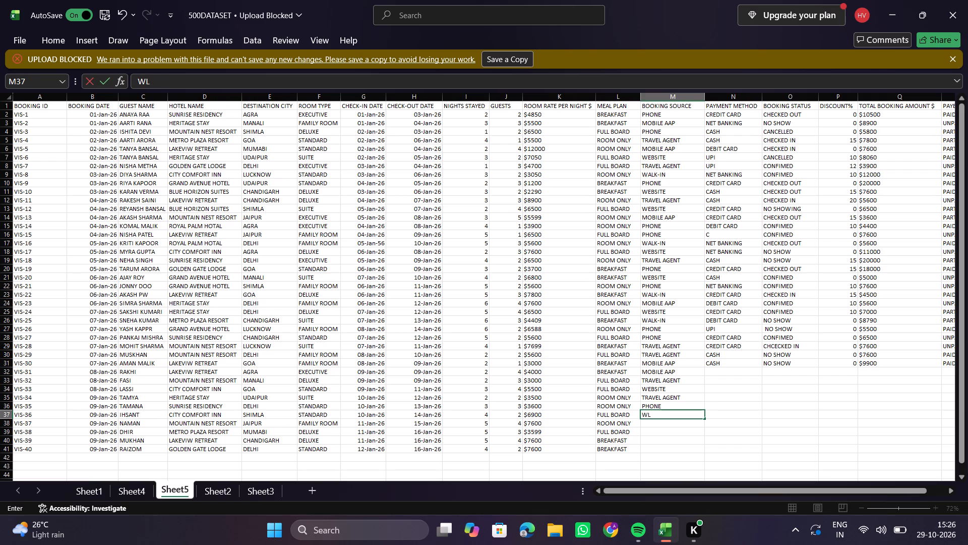
key(BackSpace)
text(ALK)
key(Return)
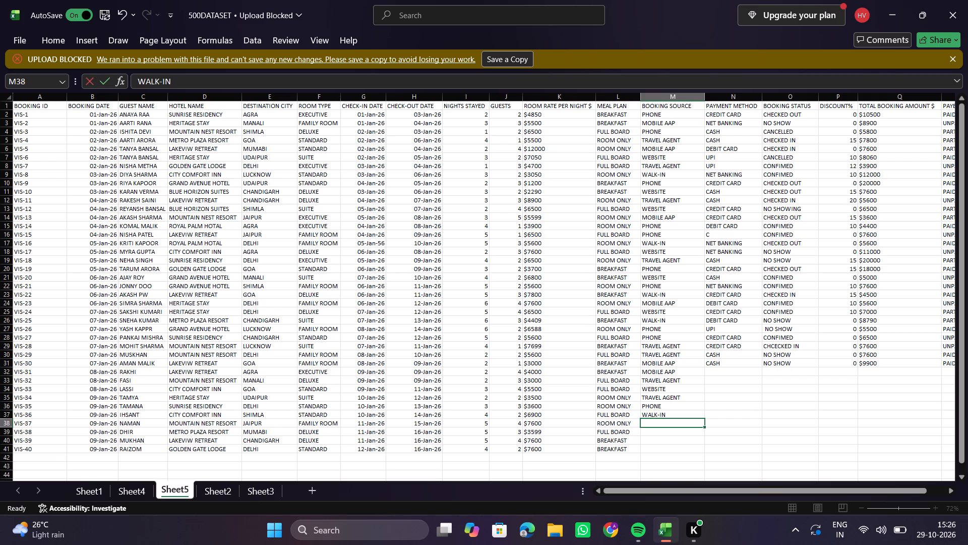
text(MOBIL)
key(Return)
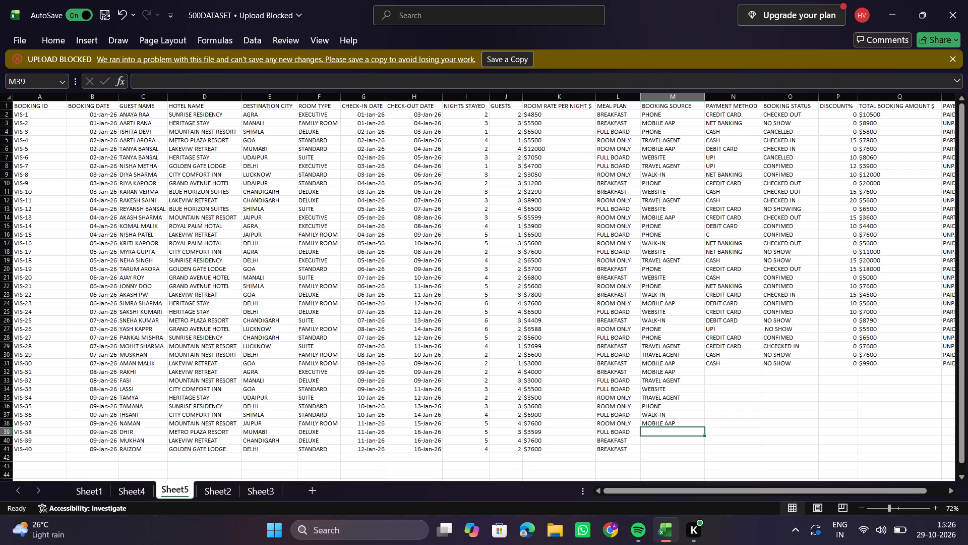
text(TRAV)
key(Return)
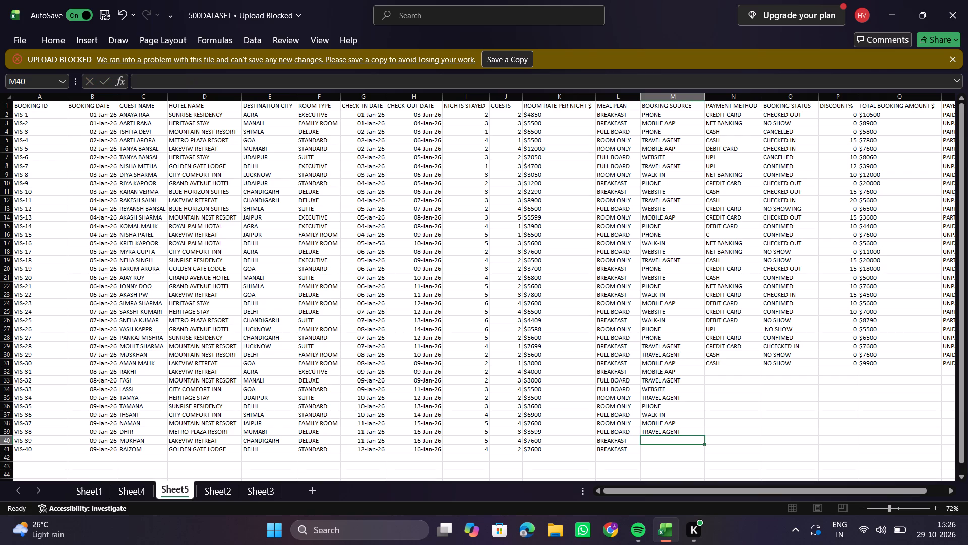
Enter the booking source PHONE in both cells M40 and M41 for bookings VIS-39 and VIS-40.
text(PHO)
key(Return)
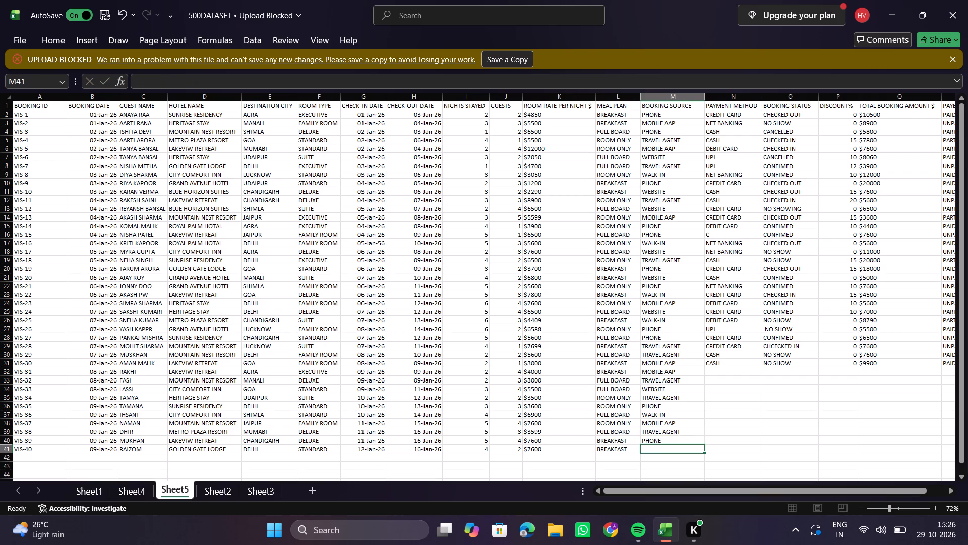
text(PJ)
key(BackSpace)
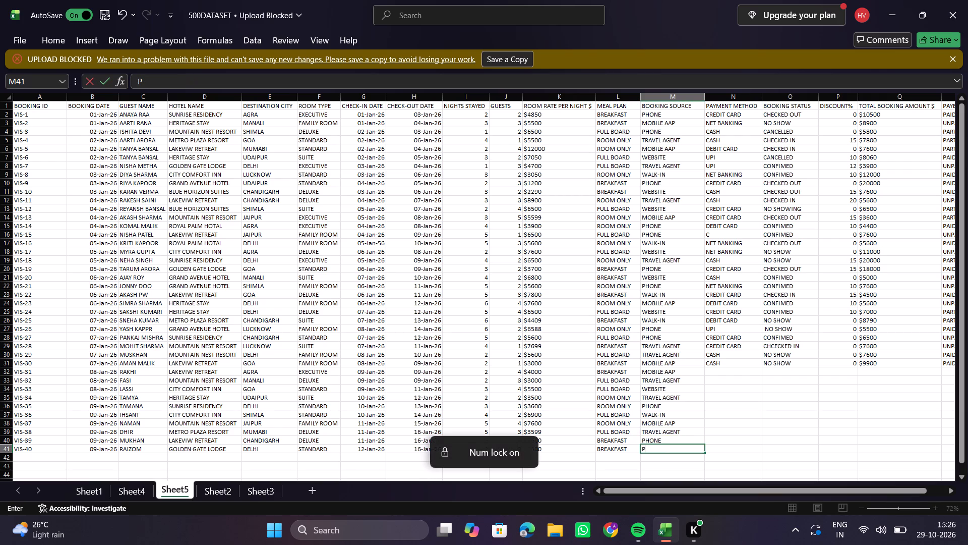
text(HO)
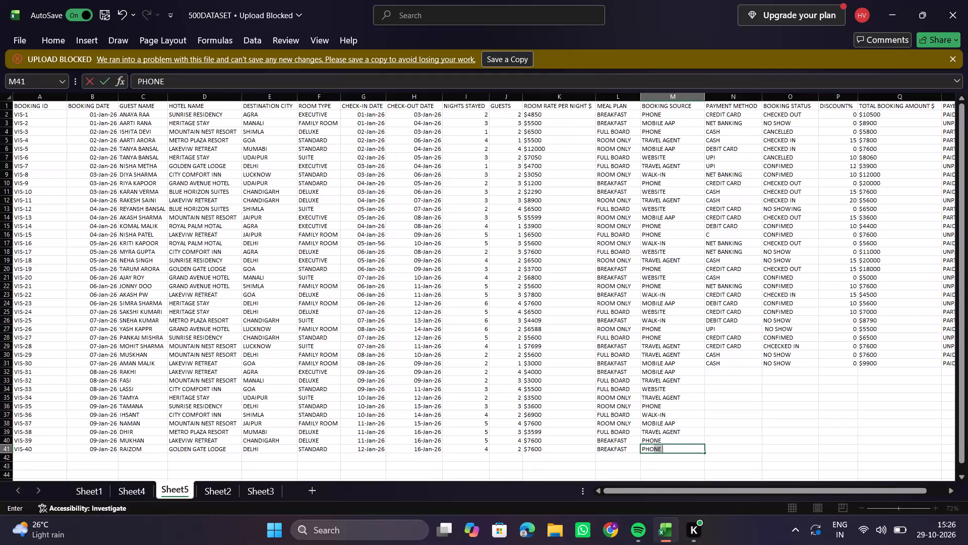
key(Return)
Enter the payment methods CASH and CREDIT CARD in cells N32 and N33 for bookings VIS-31 and VIS-32.
key(Right)
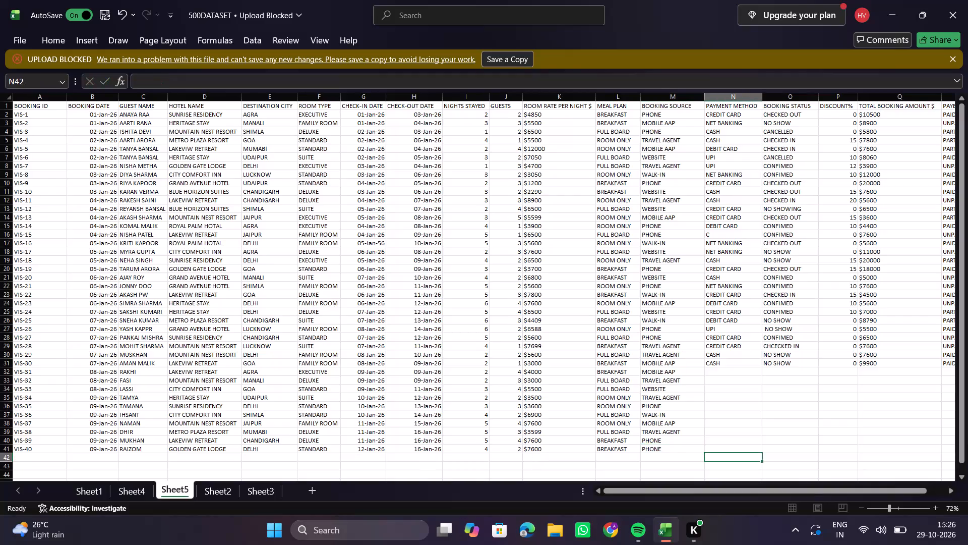
key(Up)
key(Up)
key(Up)
key(Up)
key(Up)
key(Up)
key(Up)
key(Up)
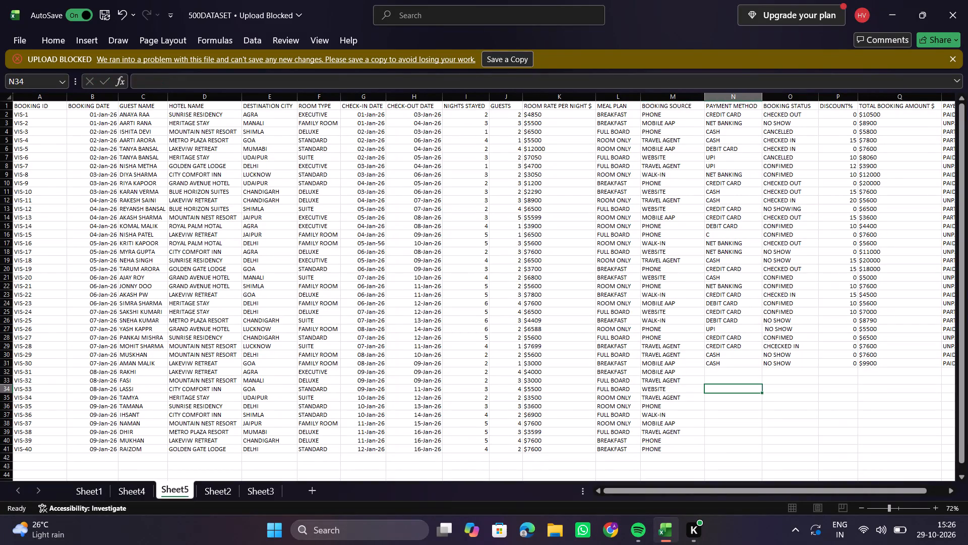
key(Up)
key(Up)
text(CASH)
key(Return)
text(CRE)
key(Return)
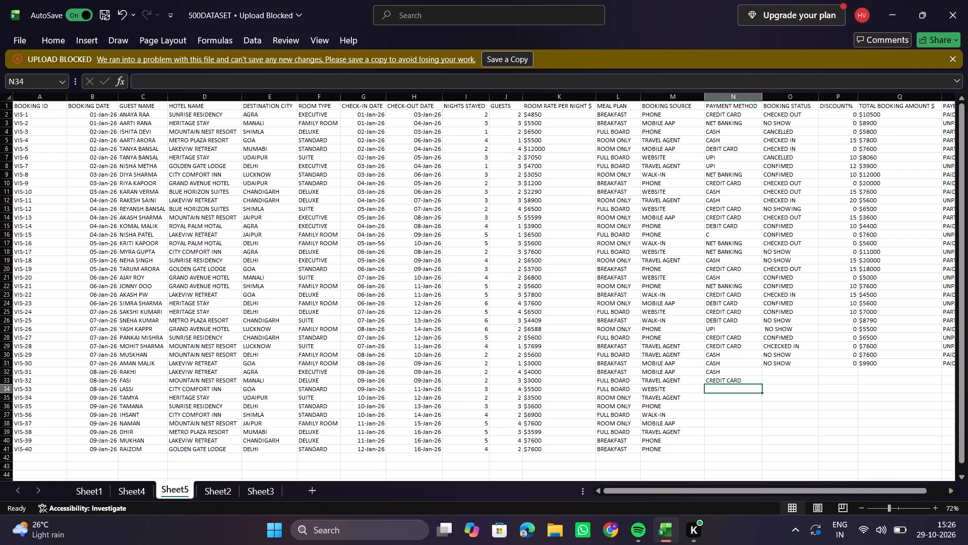
Enter the payment method DEBIT CARD in cells N34 and N35 and CREDIT CARD in cell N36 for bookings VIS-33 to VIS-35.
text(DEB)
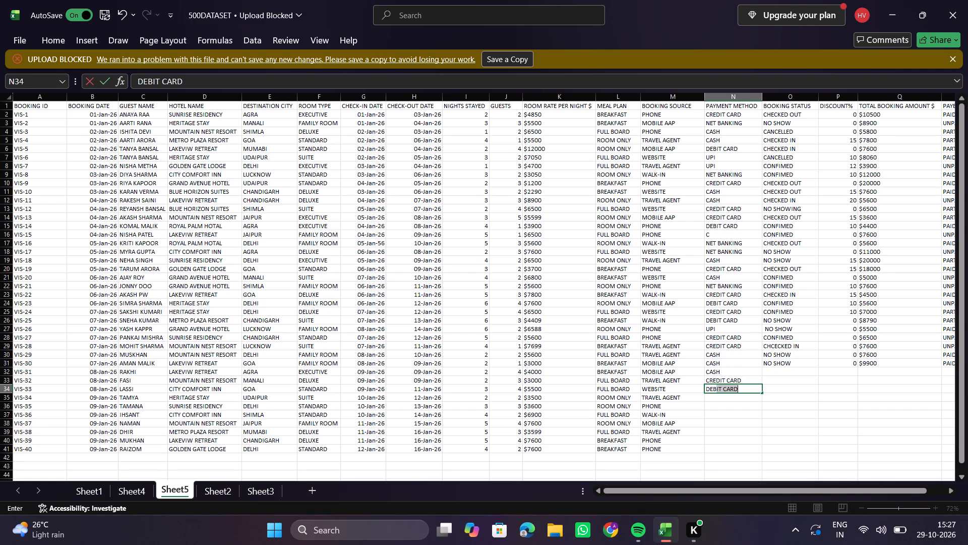
key(Return)
text(DE)
key(Return)
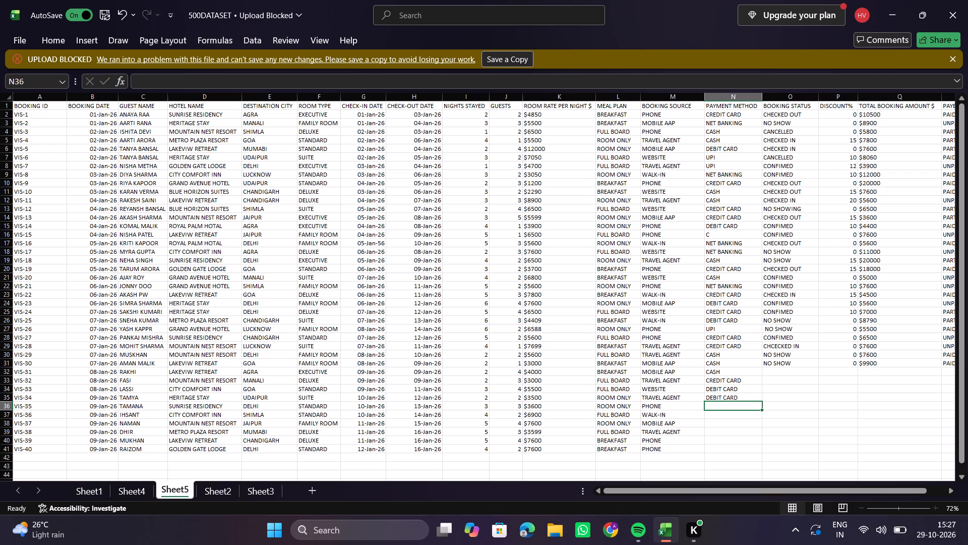
text(CRED)
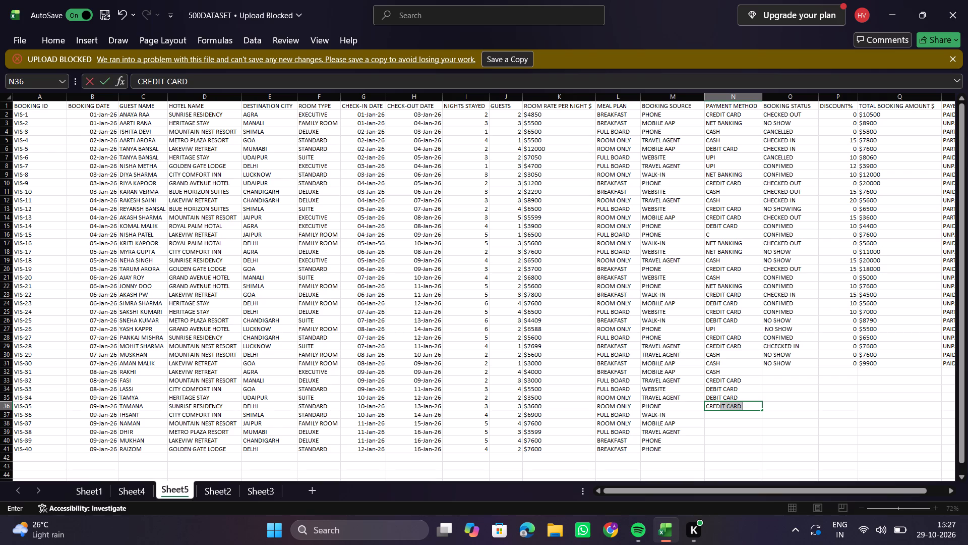
key(Return)
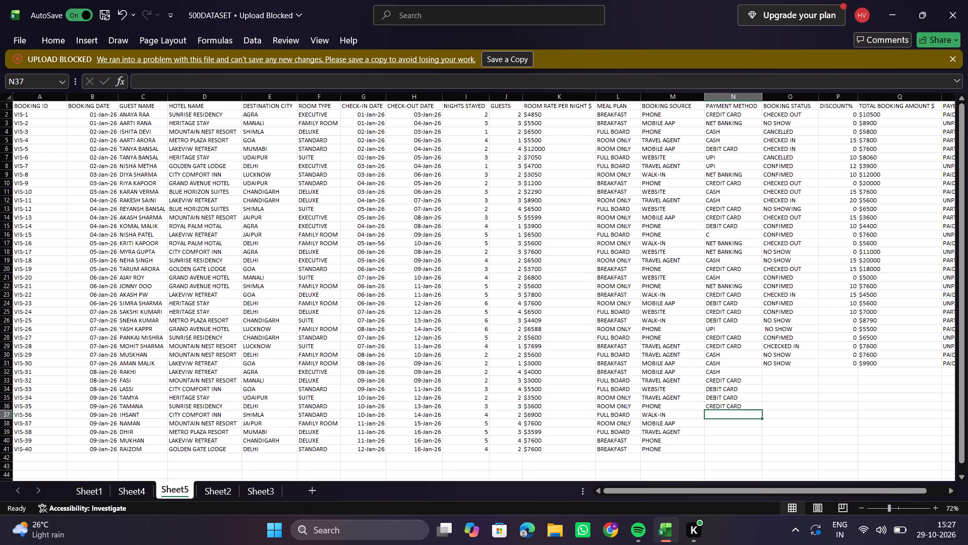
Enter the payment methods NET BANKING, DEBIT CARD and CASH in cells N37 to N39 for bookings VIS-36 to VIS-38.
text(NET)
key(space)
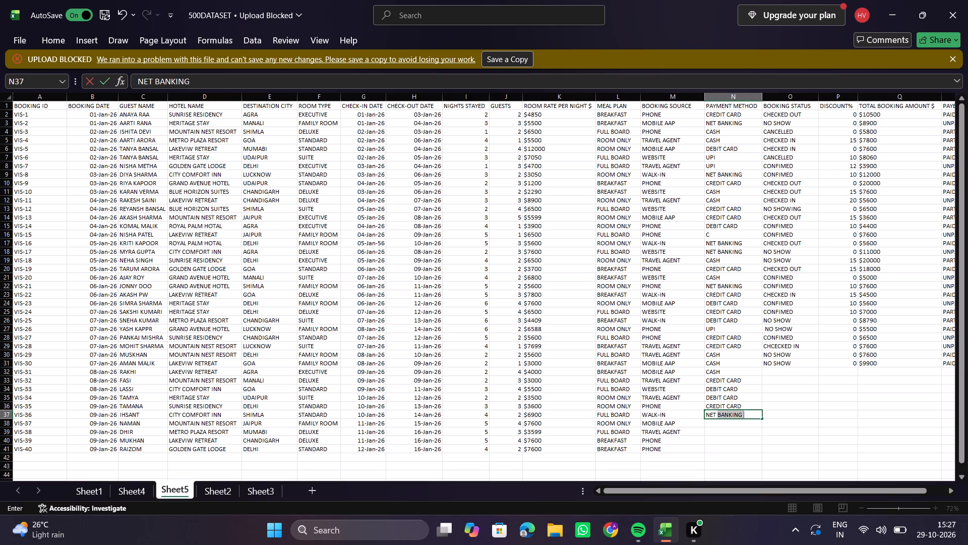
key(Return)
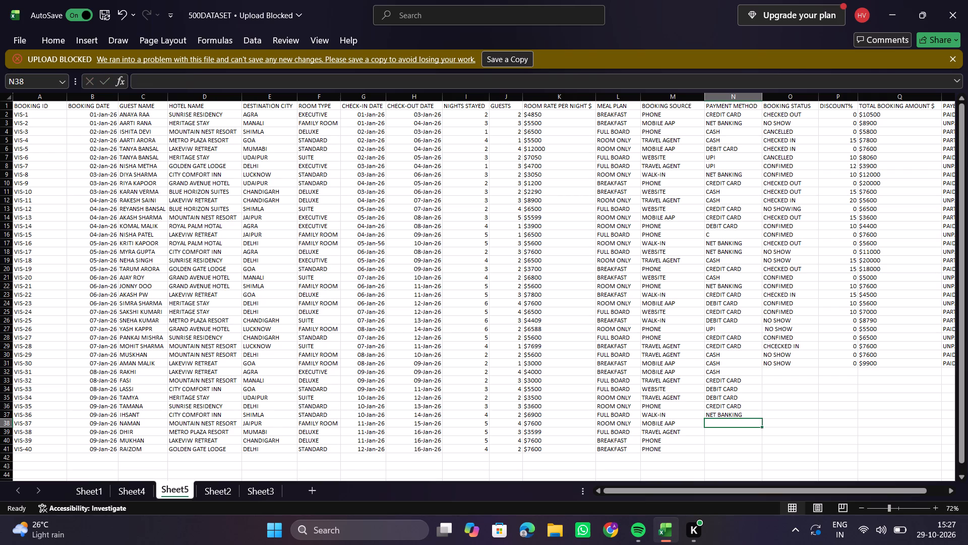
text(DEBIT)
key(Return)
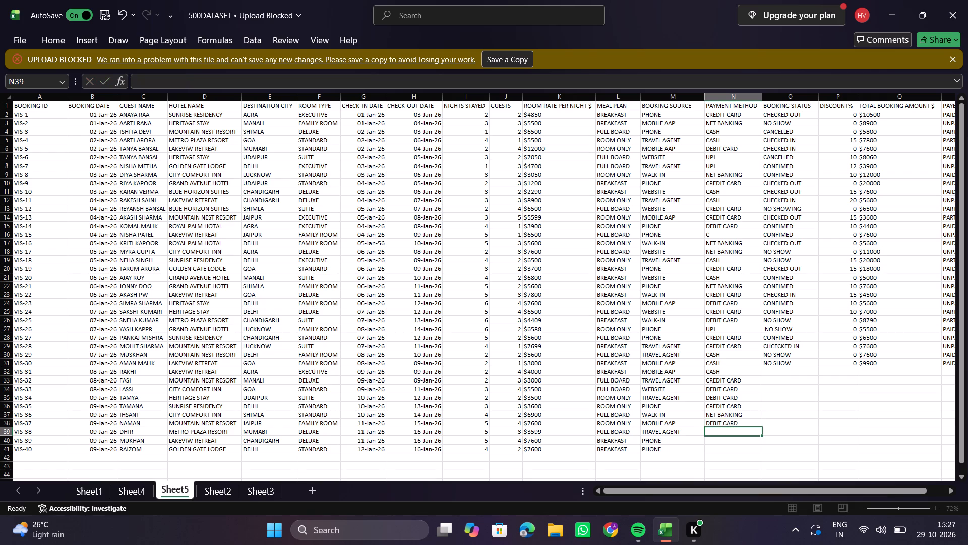
text(CASH)
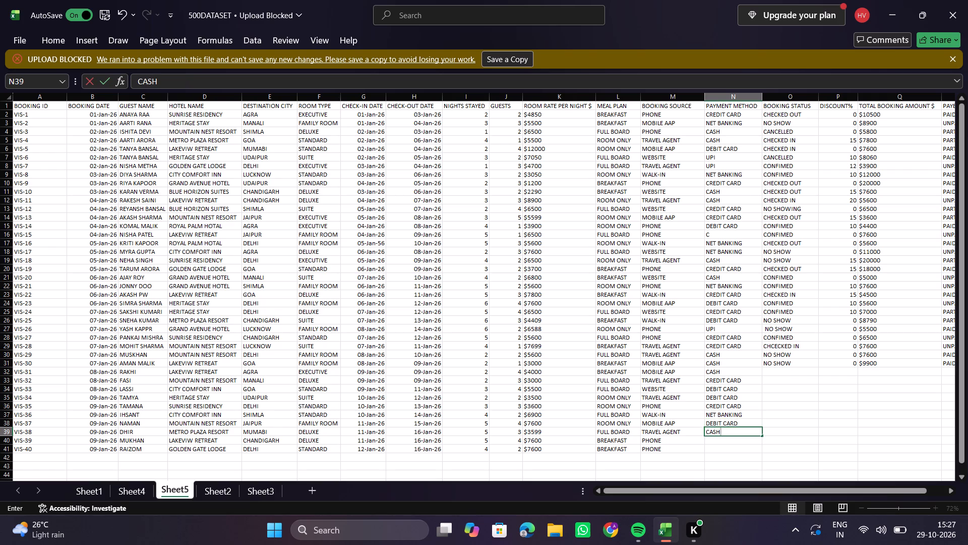
key(space)
key(Return)
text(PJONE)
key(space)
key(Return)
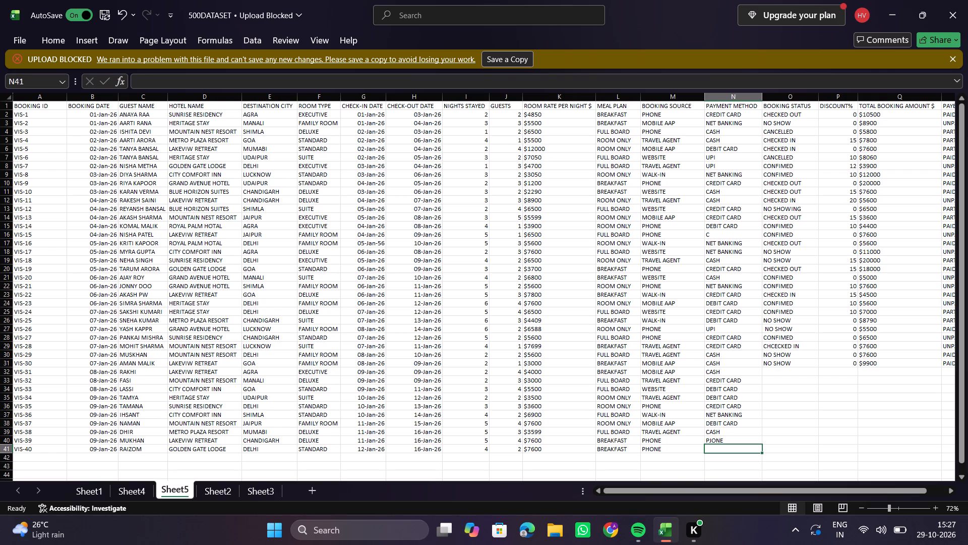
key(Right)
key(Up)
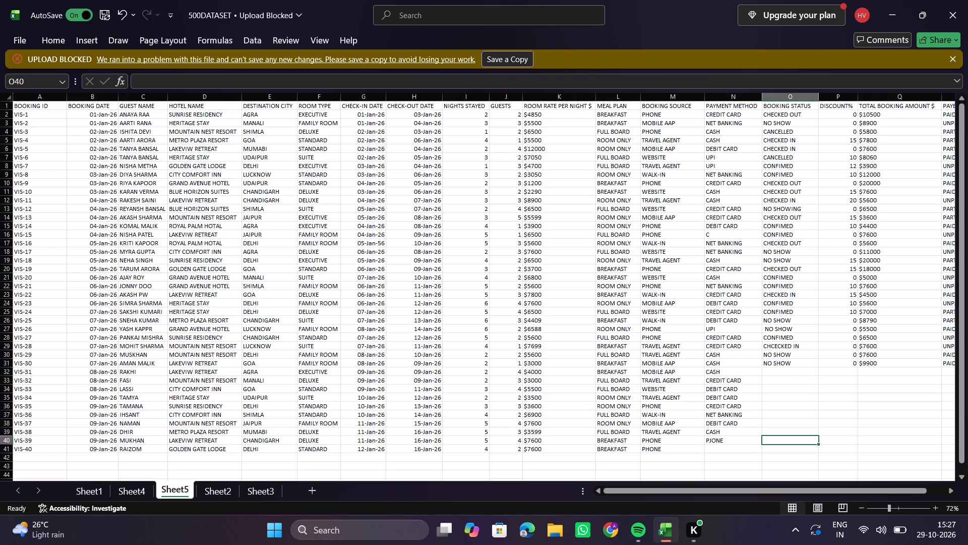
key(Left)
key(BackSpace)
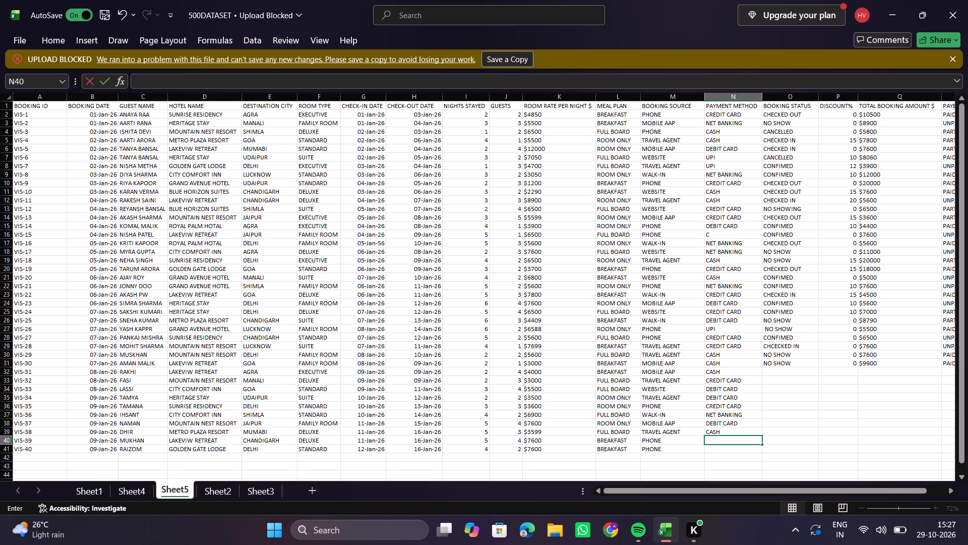
Enter the payment methods CREDIT CARD and DEBIT CARD in cells N40 and N41 for bookings VIS-39 and VIS-40.
text(CRED)
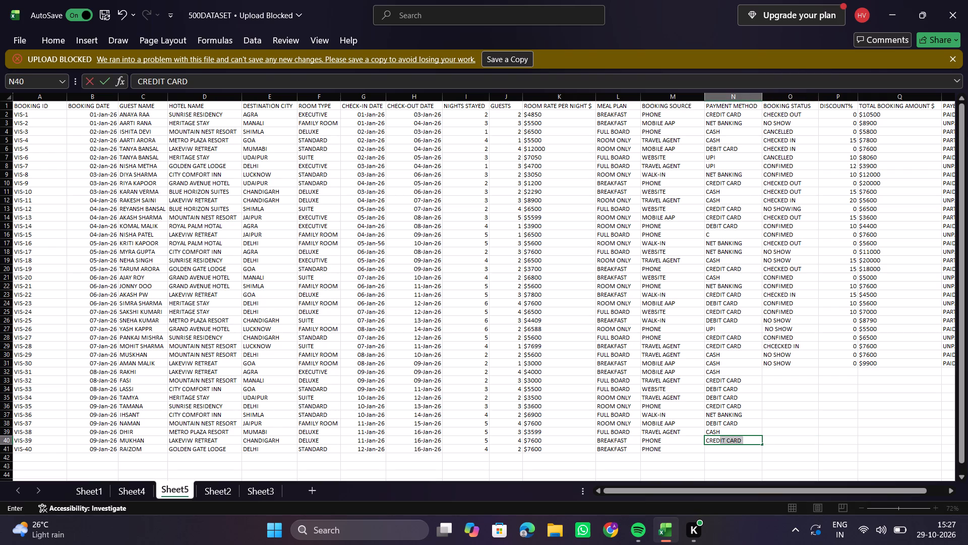
key(Return)
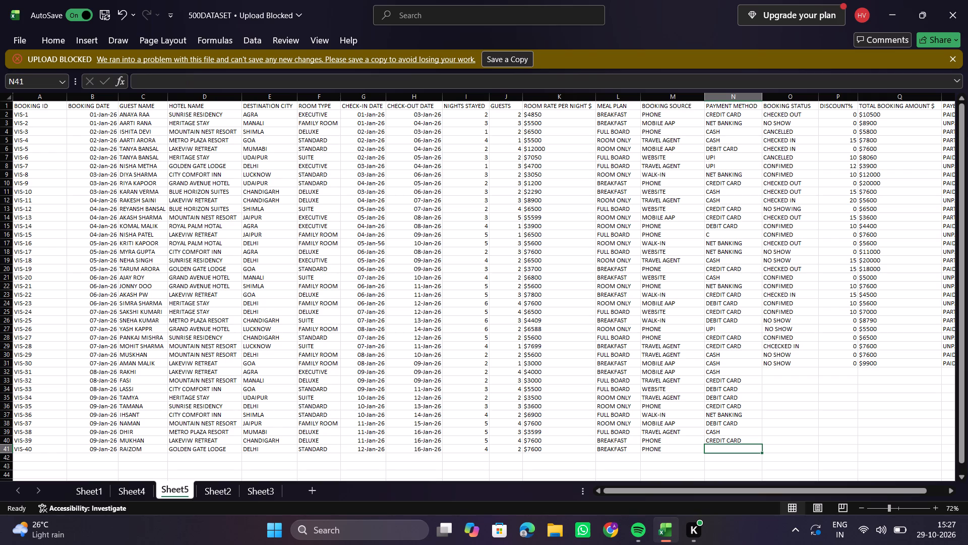
text(DE)
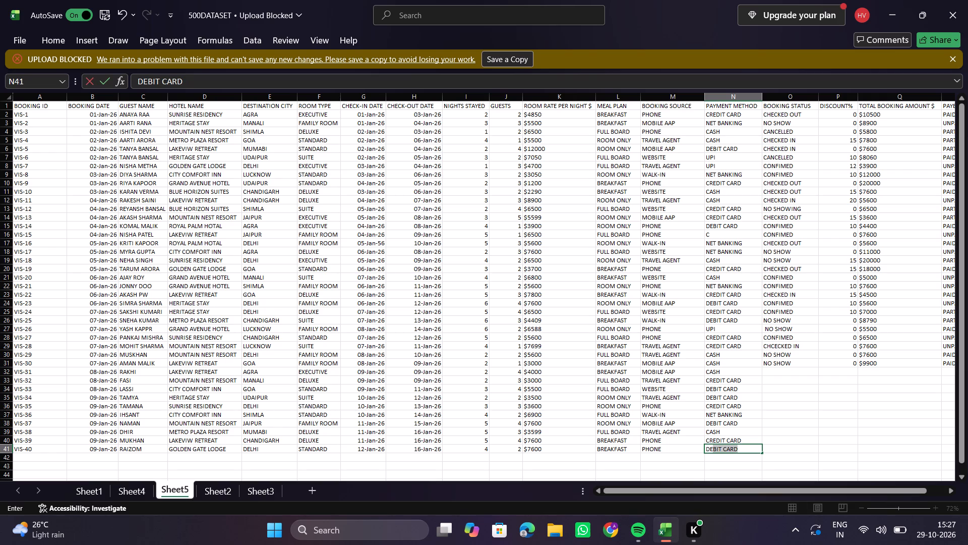
key(Return)
Enter the booking status CHECKED OUT in cell O32 for booking VIS-31.
key(Right)
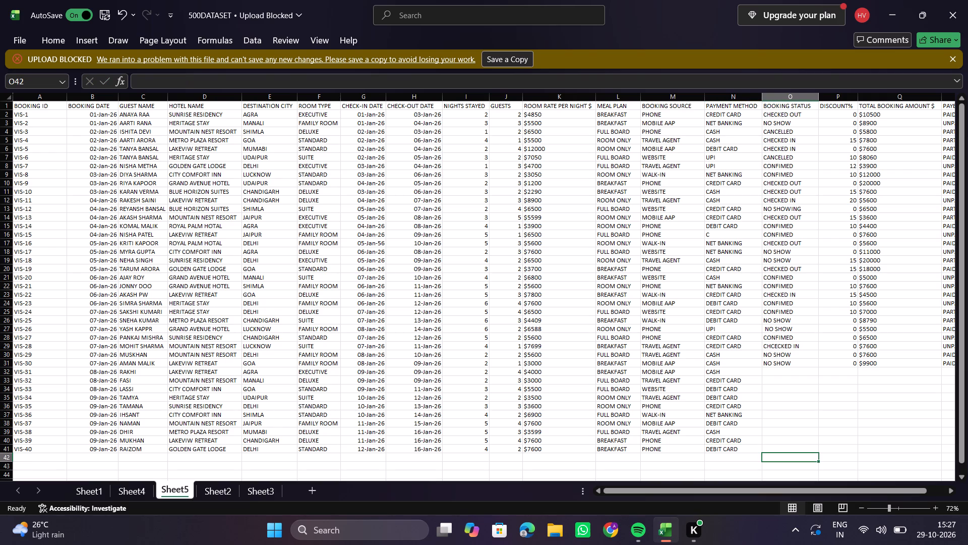
key(Up)
key(Up)
key(Up)
key(Up)
key(Up)
key(Up)
key(Up)
key(Up)
key(Up)
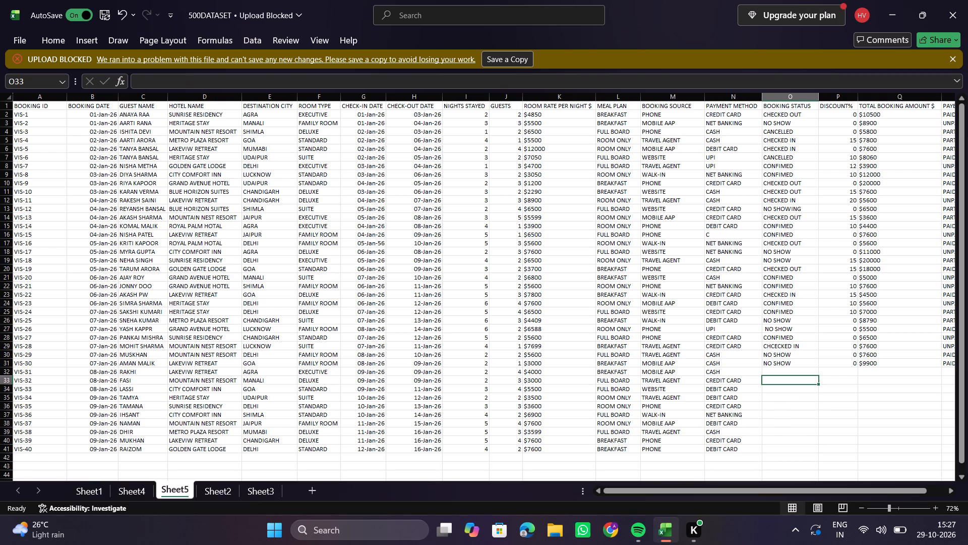
key(Up)
text(CH)
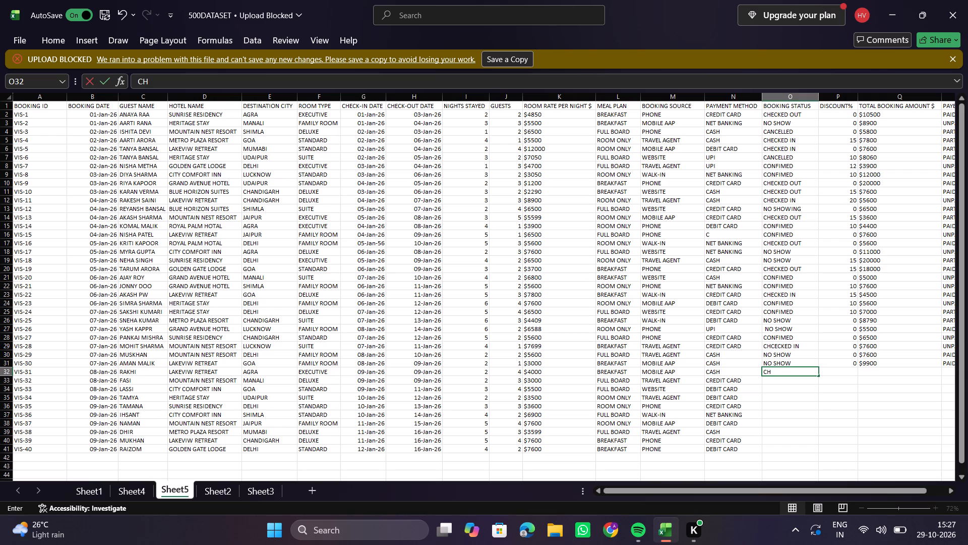
text(EC)
text(KED OUT)
key(space)
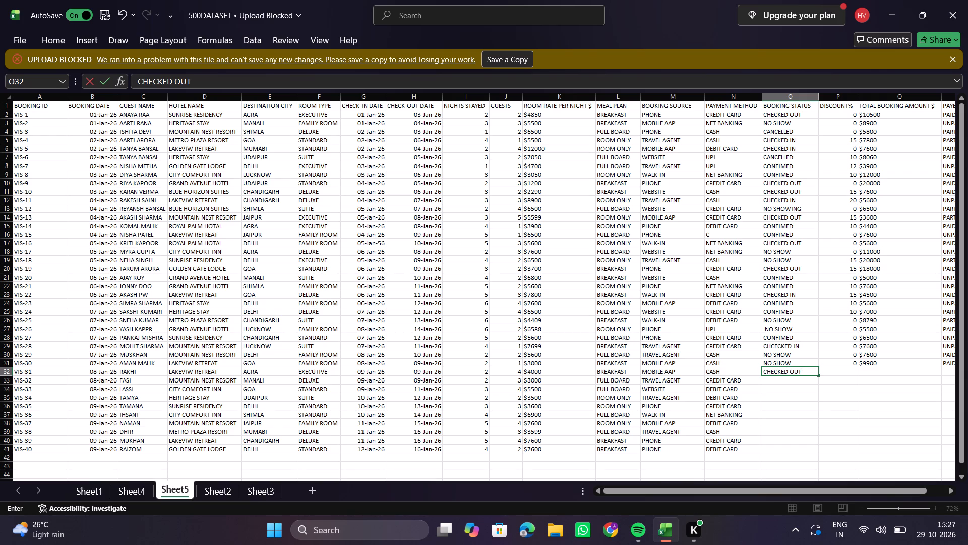
key(Return)
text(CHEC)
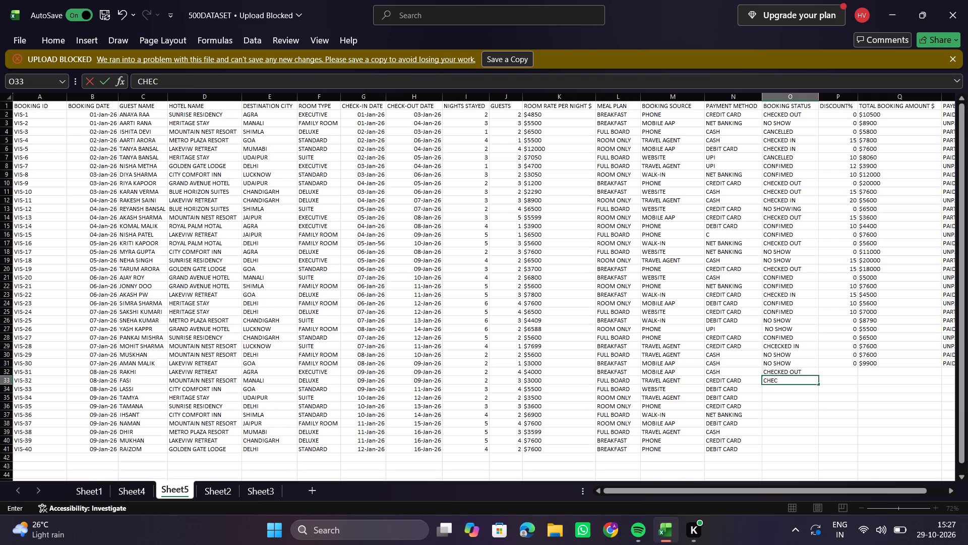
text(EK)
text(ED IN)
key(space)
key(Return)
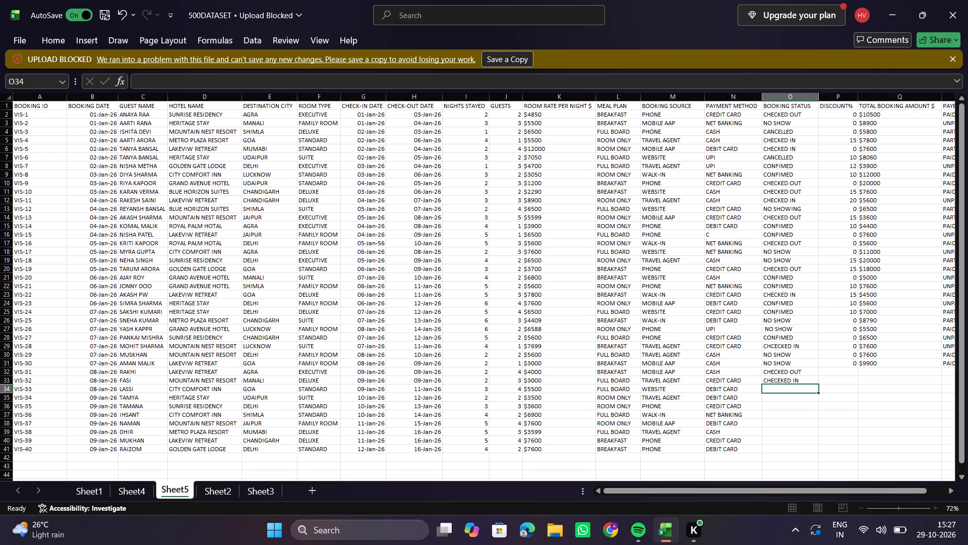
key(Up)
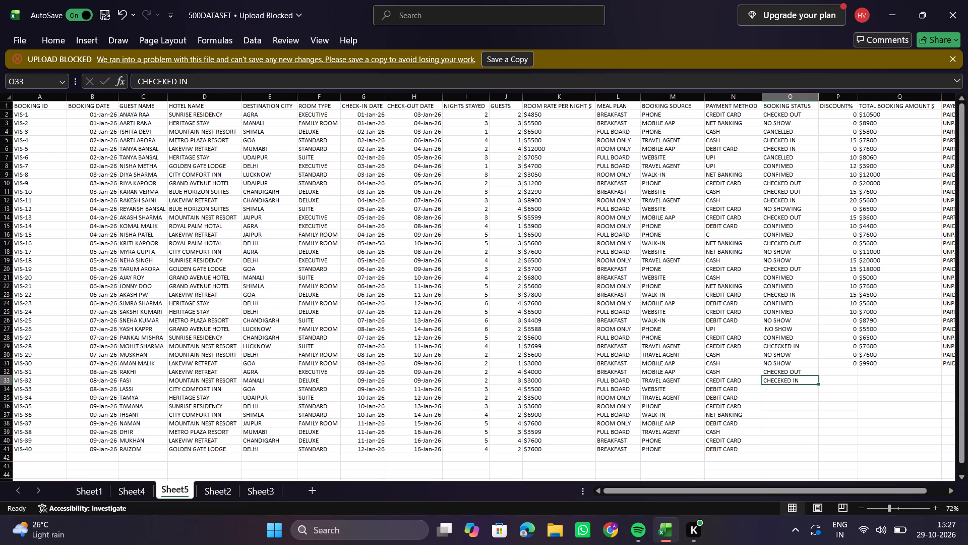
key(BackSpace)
Enter the booking status CHECKED IN in cell O33 for booking VIS-32.
text(CH)
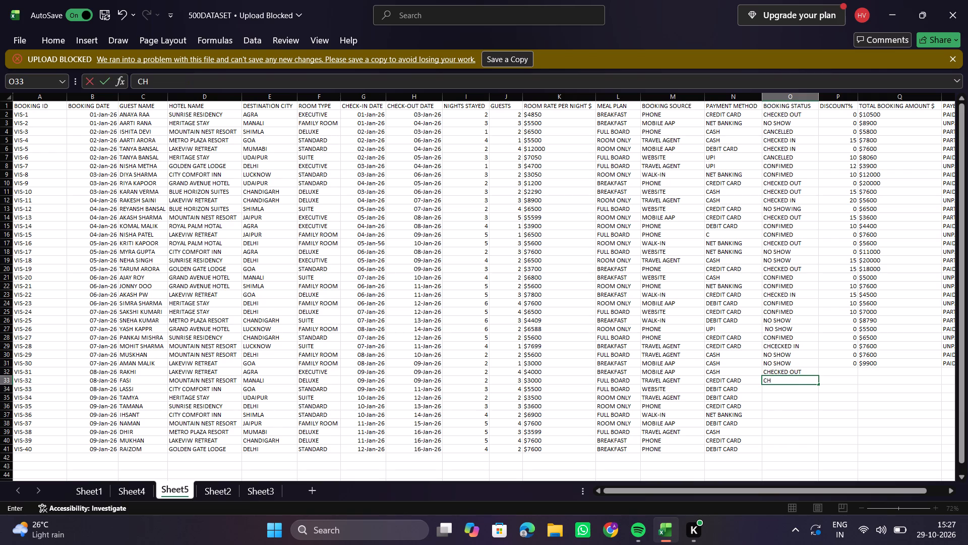
text(EC)
text(ED)
key(BackSpace)
key(BackSpace)
text(KED)
key(space)
text(IN)
key(space)
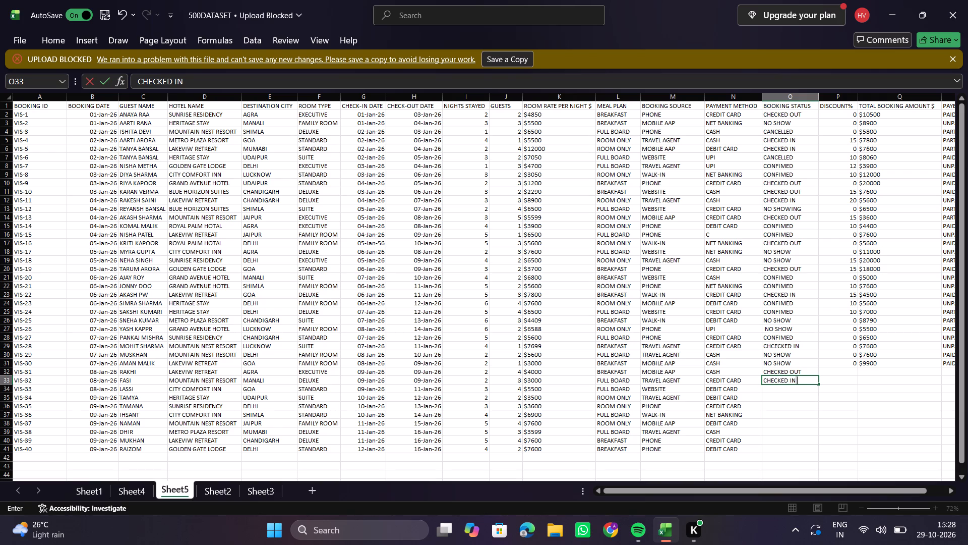
key(Return)
Enter the booking status CHECKED IN in cell O34 for booking VIS-33.
text(CH)
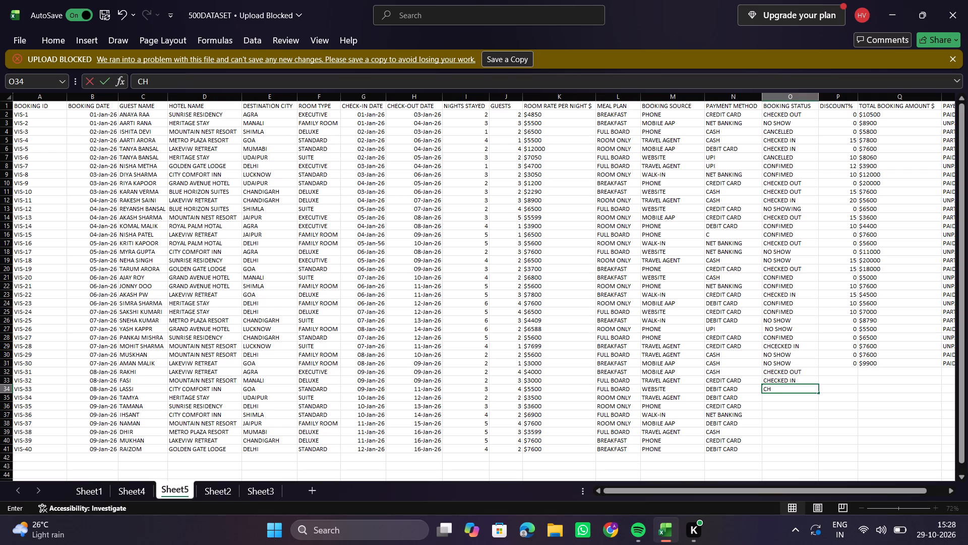
key(e)
text(CKE)
key(d)
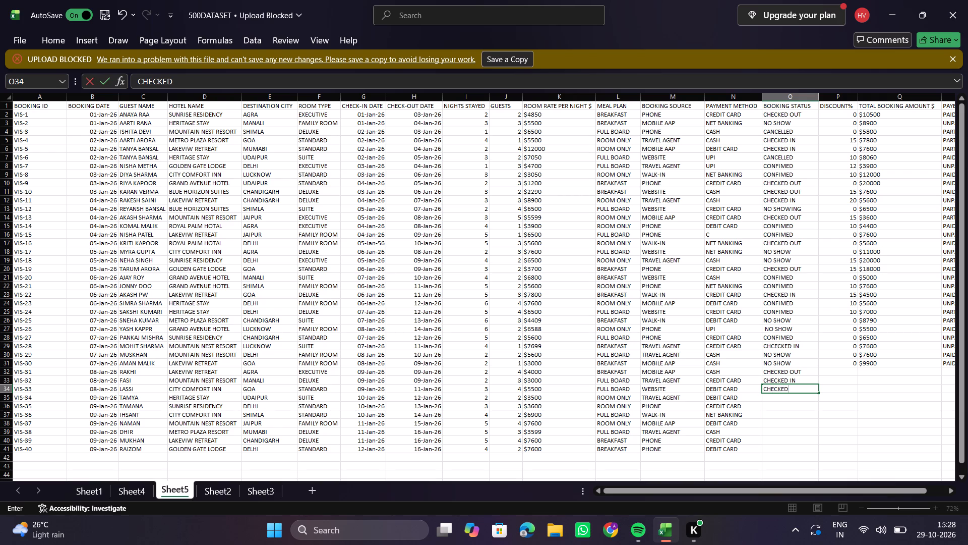
key(space)
text(IM)
key(BackSpace)
text(N)
key(space)
key(ctrl+c)
key(Return)
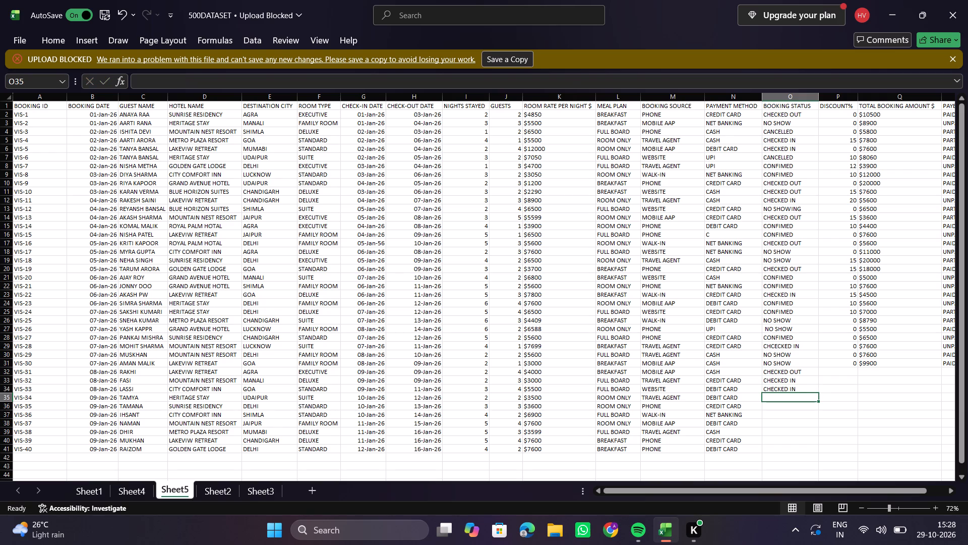
Copy the booking status CHECKED IN from cell O34 into cell O35 for booking VIS-34.
key(ctrl+v)
key(BackSpace)
click(778, 390)
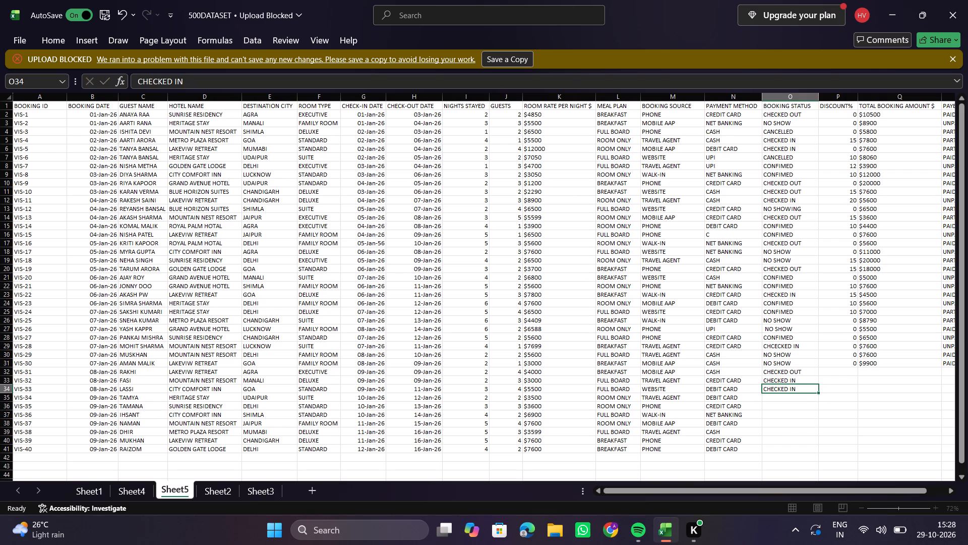
key(ctrl+c)
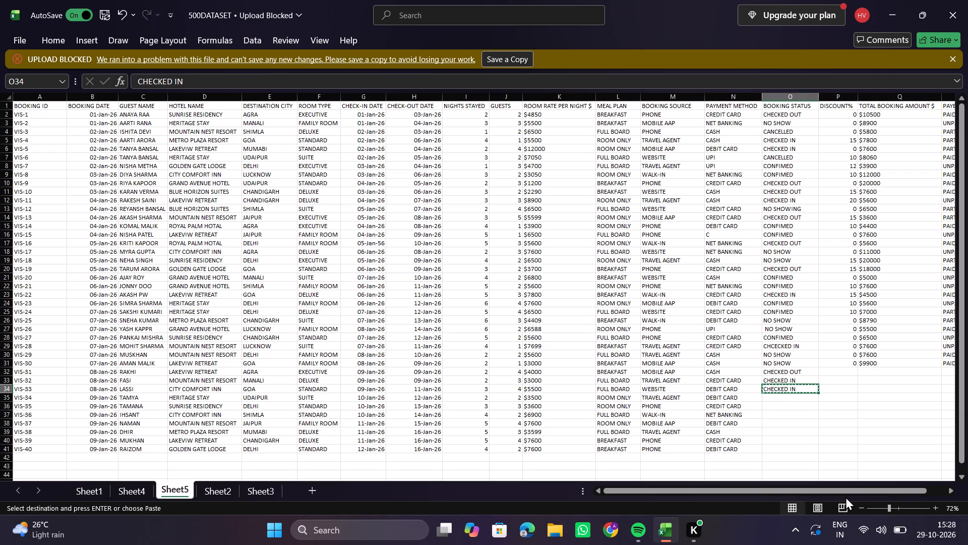
click(805, 400)
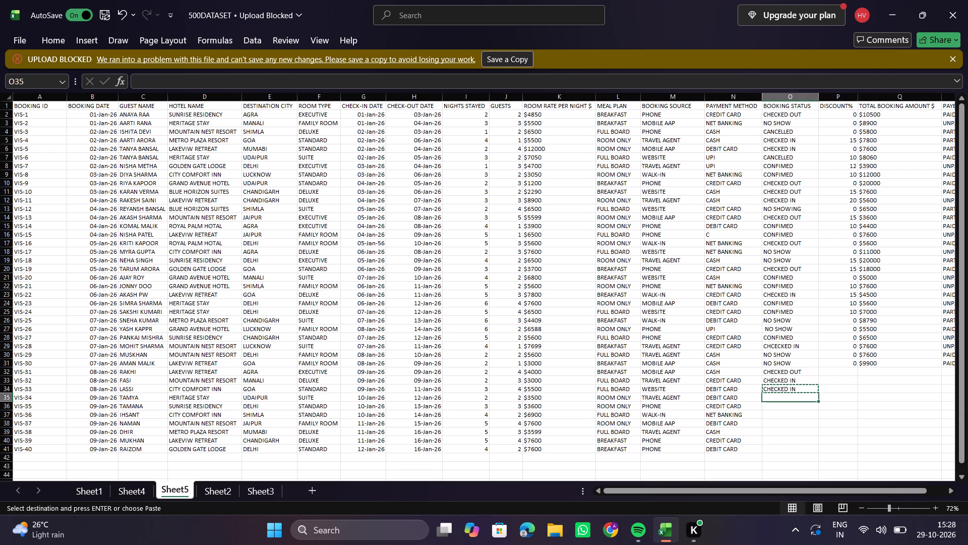
key(ctrl+v)
key(Return)
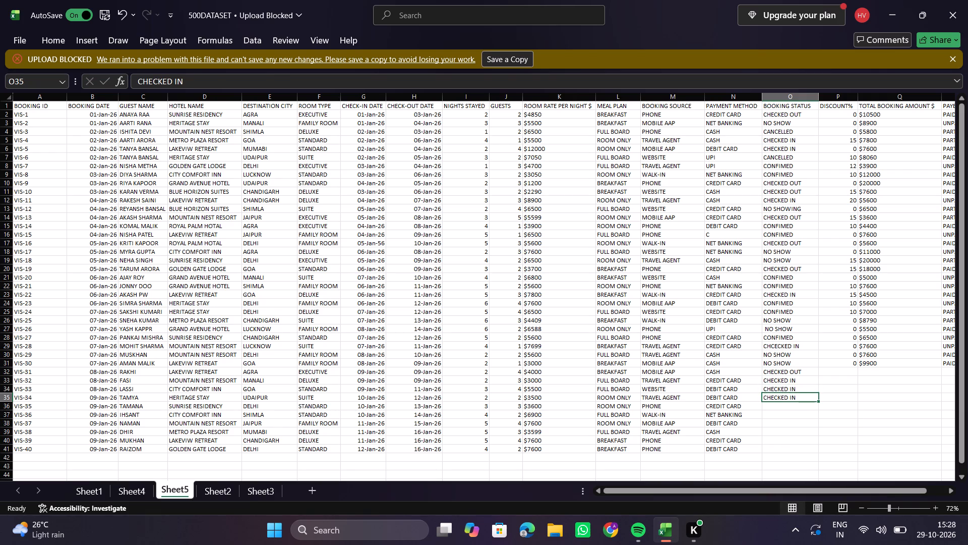
key(Return)
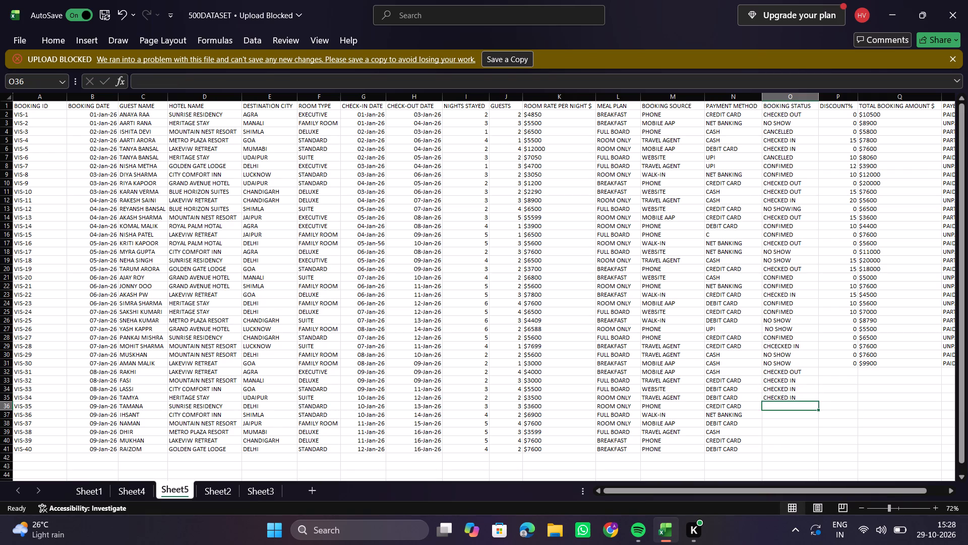
Enter the booking status NO SHOW in cell O36 for booking VIS-35.
text(NO)
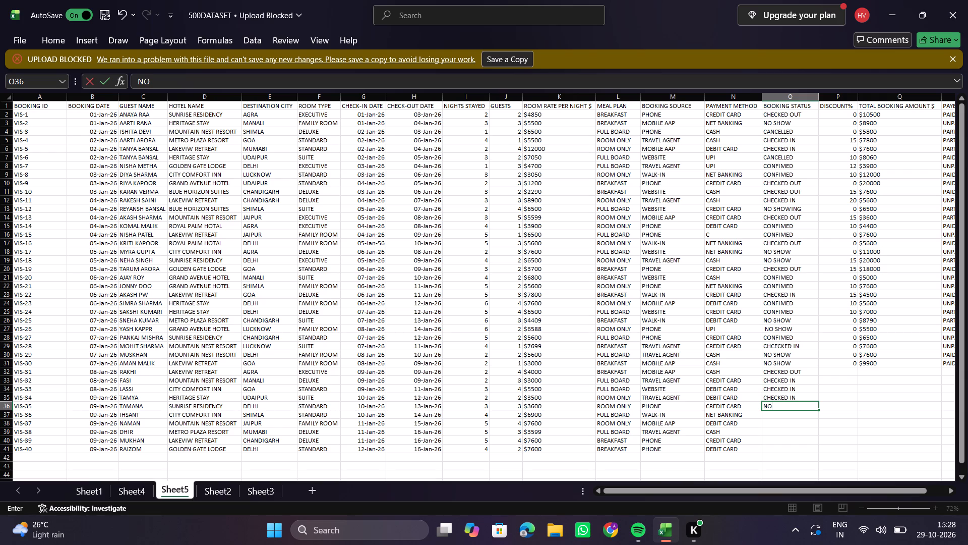
key(space)
text(SH)
key(BackSpace)
key(BackSpace)
key(BackSpace)
key(space)
text(S)
key(BackSpace)
key(BackSpace)
key(BackSpace)
key(BackSpace)
key(BackSpace)
text(NO SHOW)
key(space)
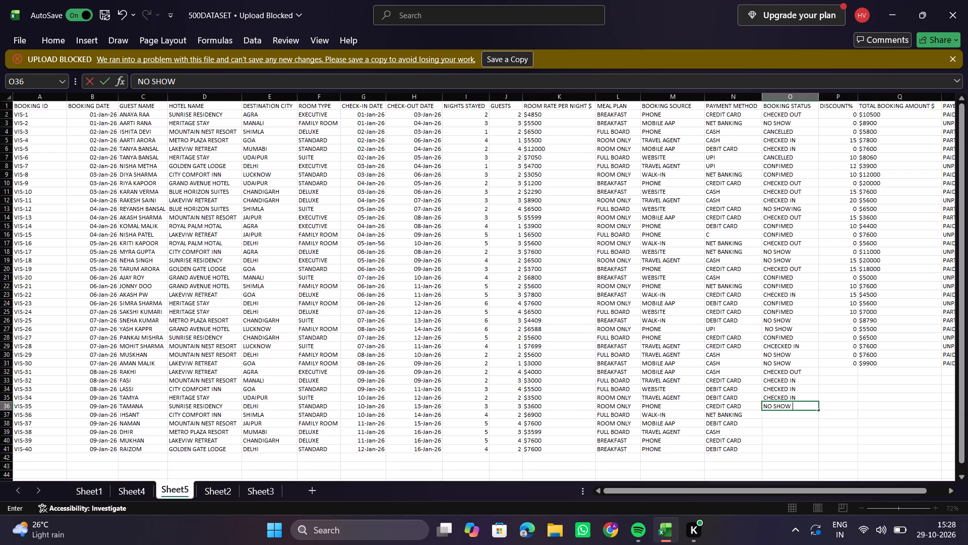
key(Return)
text(CA)
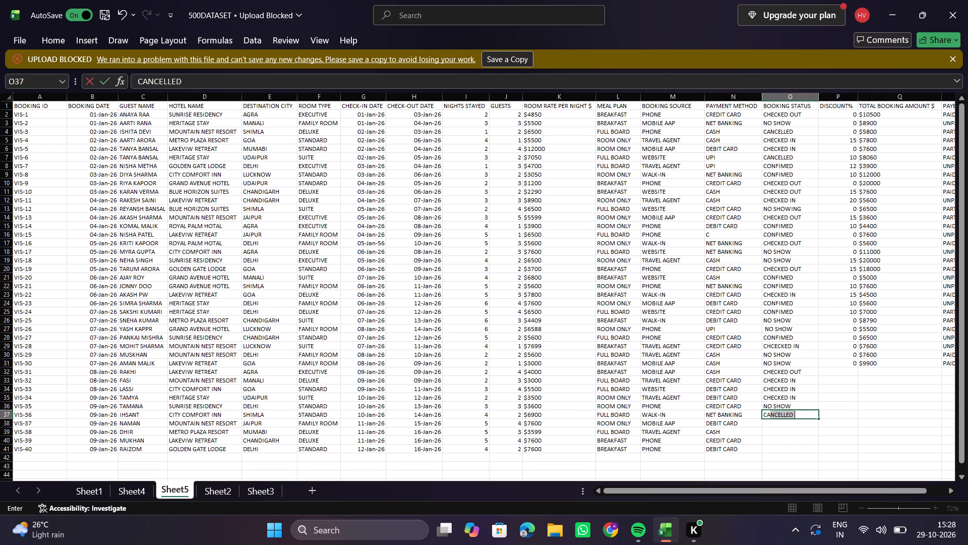
key(Return)
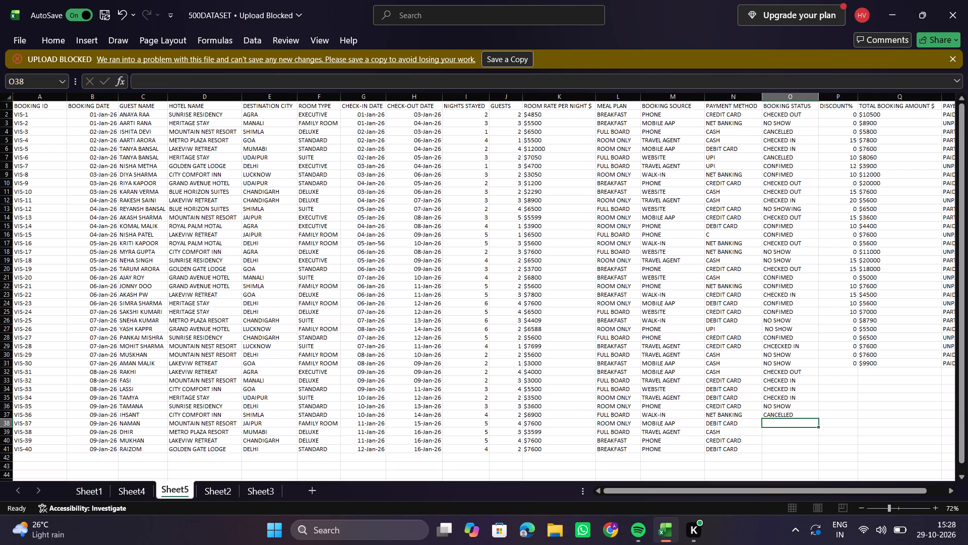
Enter the booking status CONFIMED in cells O38 and O39 for bookings VIS-37 and VIS-38.
text(COM)
key(BackSpace)
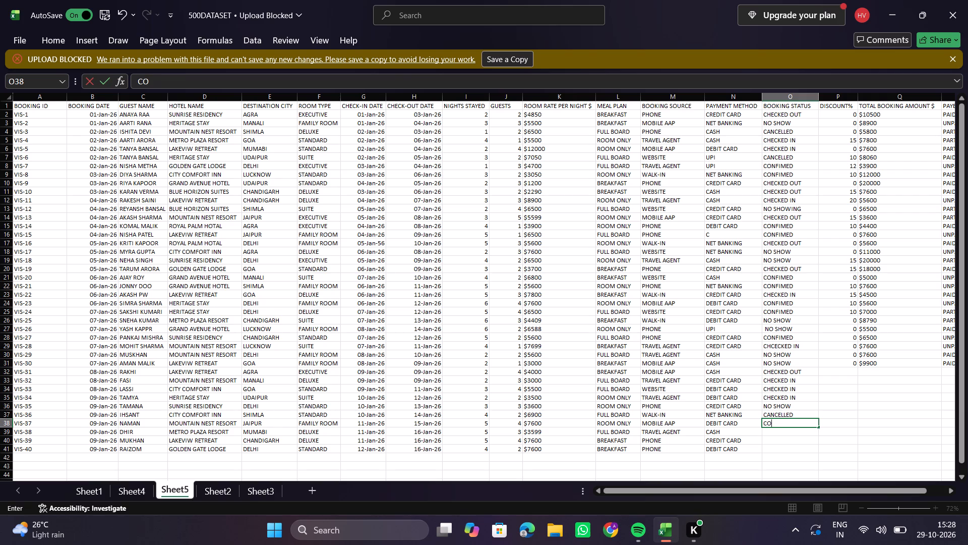
key(f)
key(m)
key(BackSpace)
key(BackSpace)
text(NF)
key(Return)
text(COF)
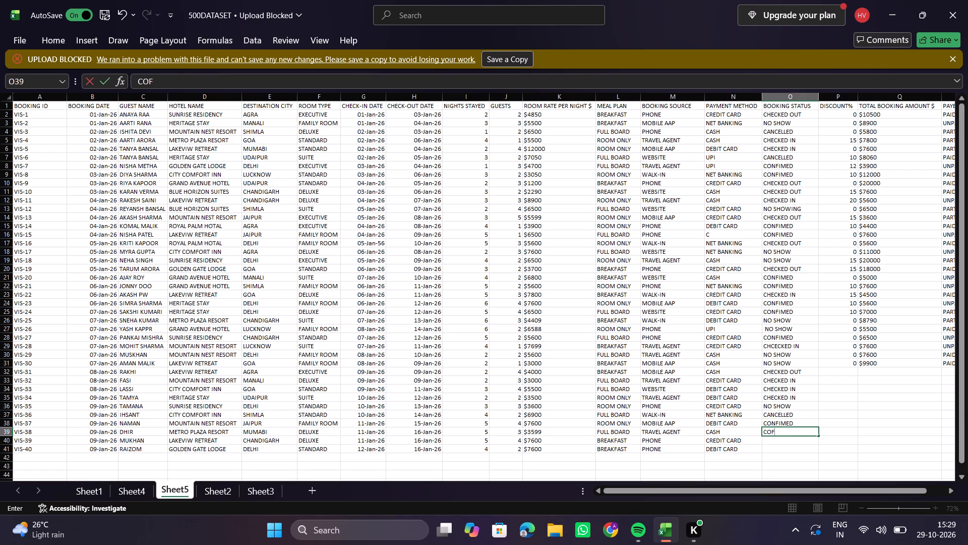
key(BackSpace)
key(n)
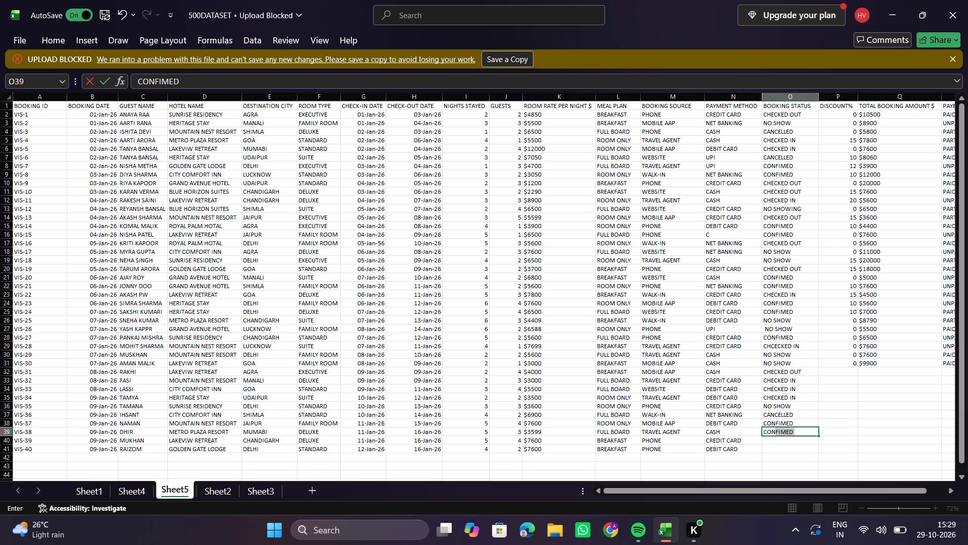
key(Return)
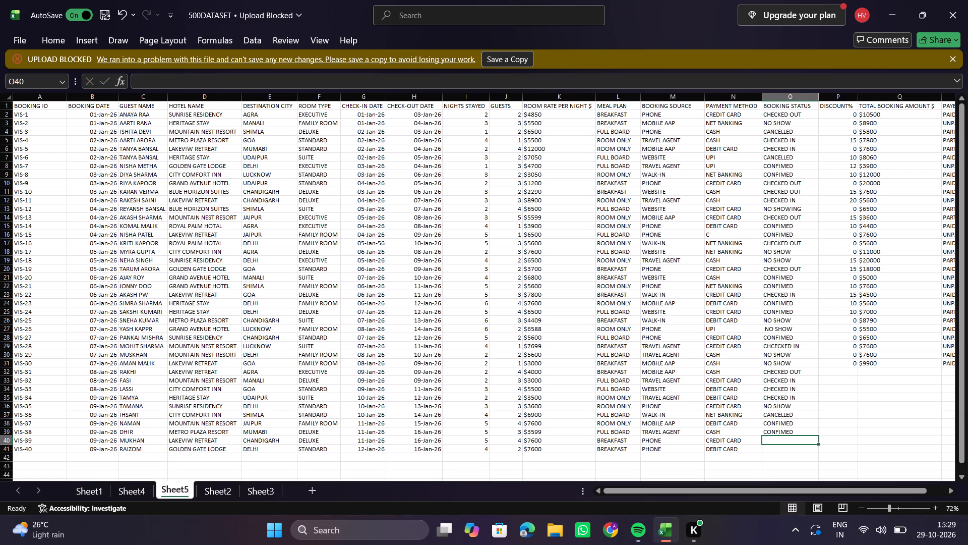
Enter the booking status NO SHOW in cells O40 and O41 for bookings VIS-39 and VIS-40.
text(NO SHOW)
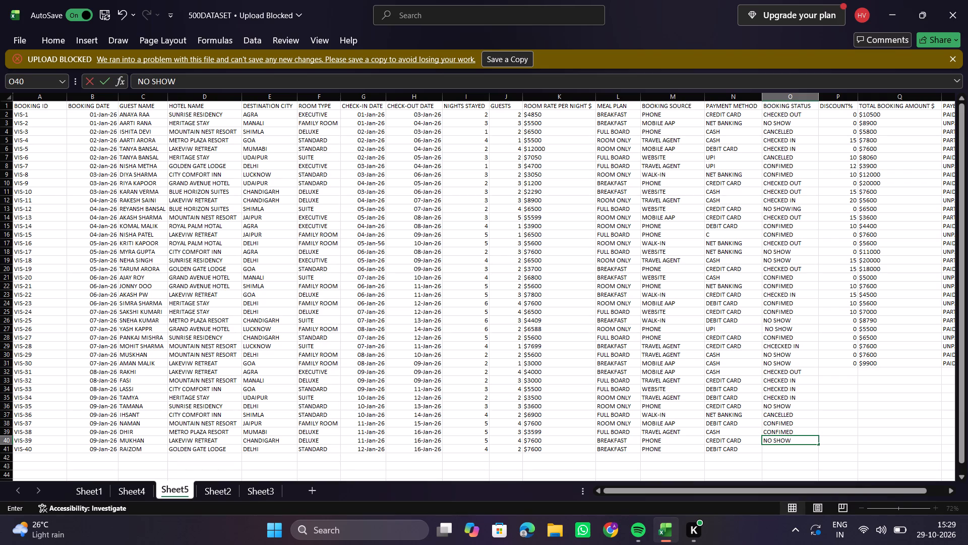
key(space)
key(Return)
text(NO)
key(space)
text(SHOW)
key(space)
key(Return)
Enter a discount of 0 in cells P32 and P33 for bookings VIS-31 and VIS-32.
key(Right)
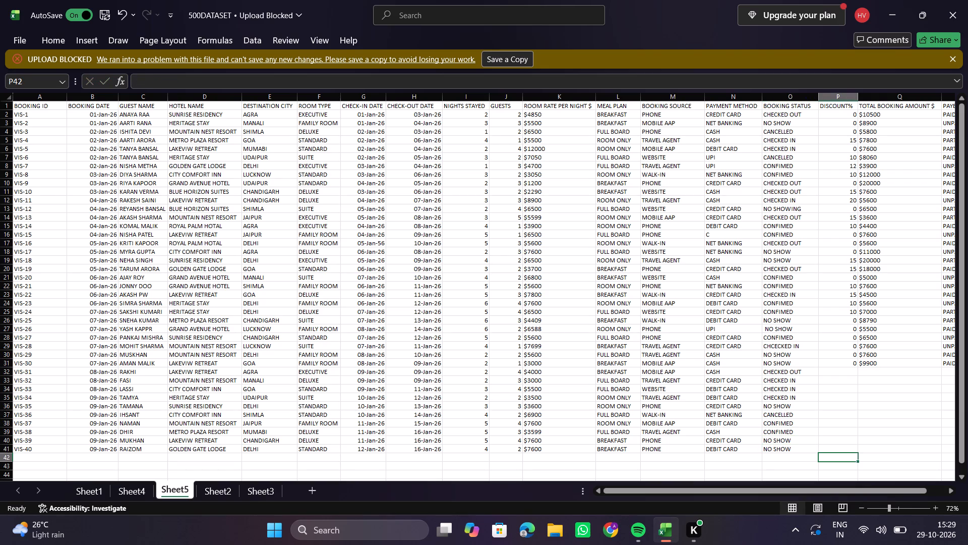
key(Up)
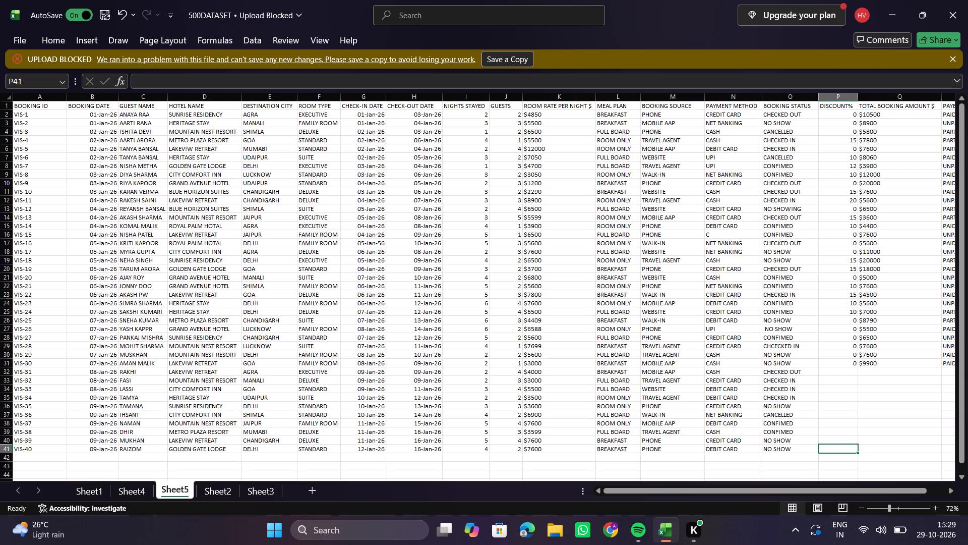
key(Up)
key(Up)
key(Up)
key(Up)
key(Up)
key(Up)
key(Up)
key(Up)
key(Up)
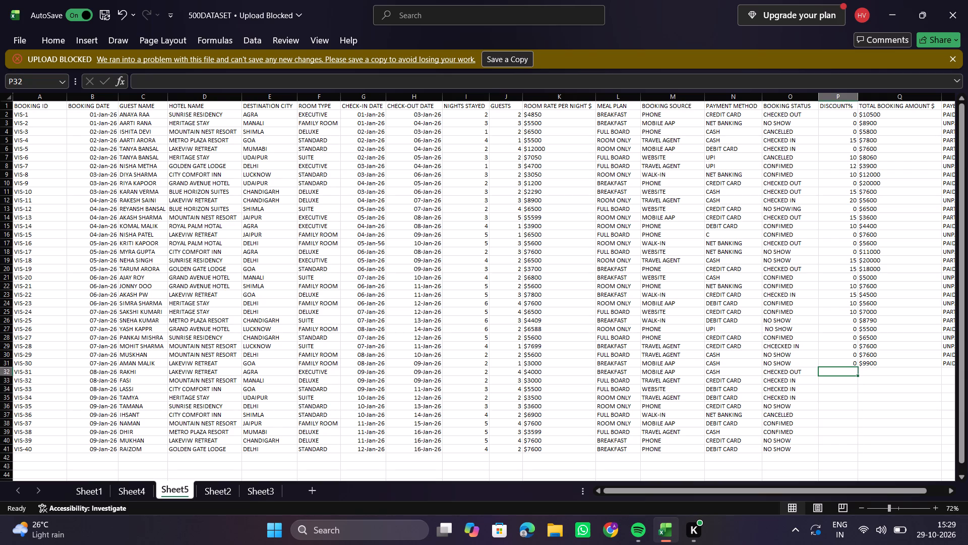
key(0)
key(Return)
key(0)
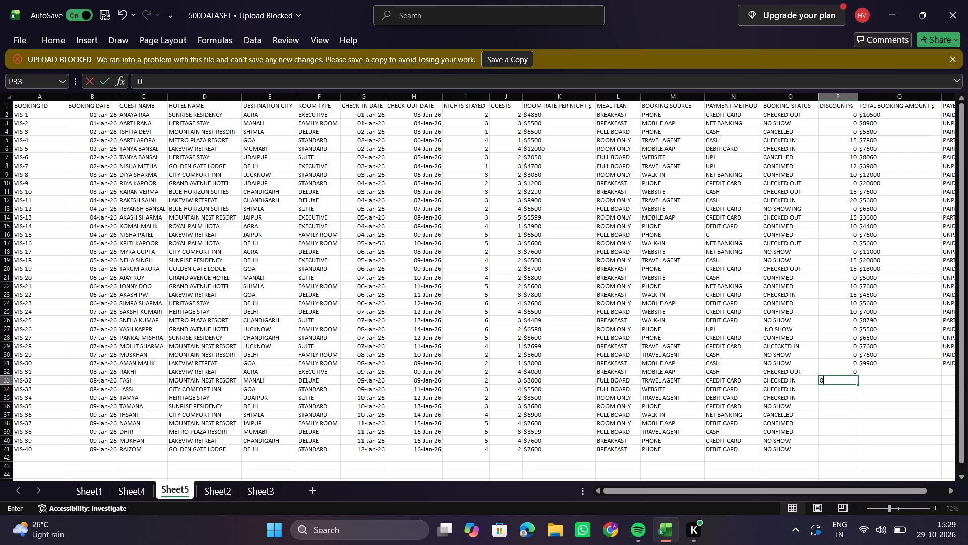
key(Return)
Enter the discounts 1, 1, 0 and 0 in cells P34 to P37 for bookings VIS-33 to VIS-36.
key(1)
key(Return)
key(1)
key(Return)
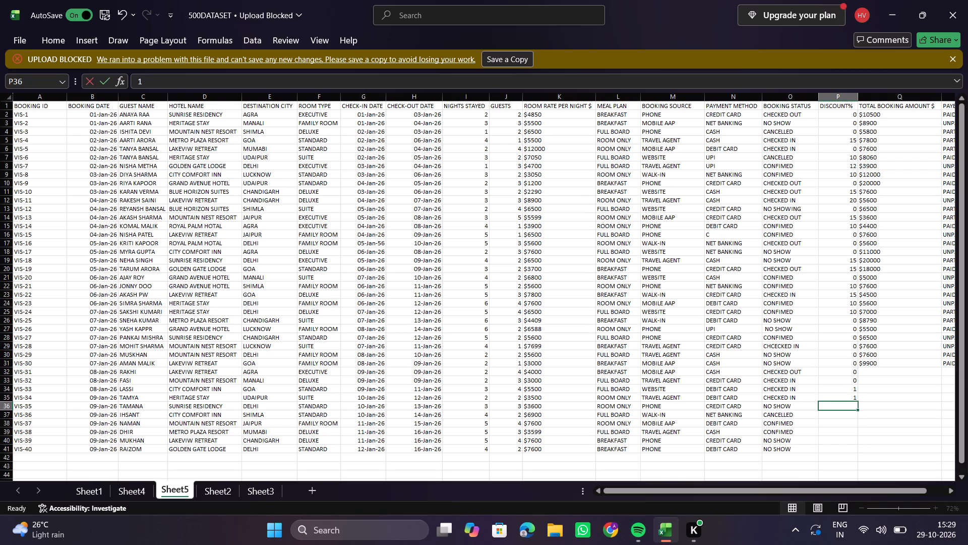
key(0)
key(Return)
key(0)
key(Return)
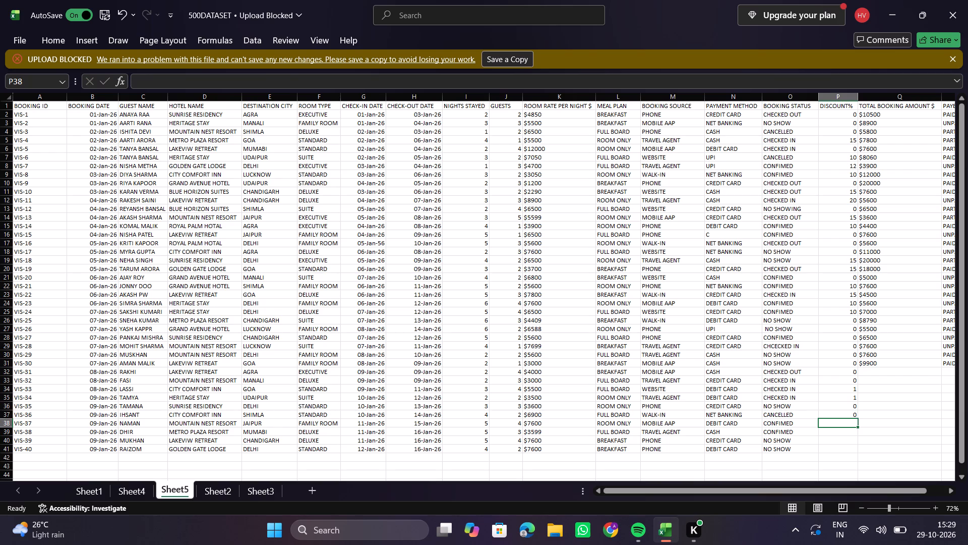
Enter the discounts 15, 10, 10 and 10 in cells P38 to P41 for bookings VIS-37 to VIS-40.
text(15)
key(Return)
text(10)
key(Return)
text(10)
key(Return)
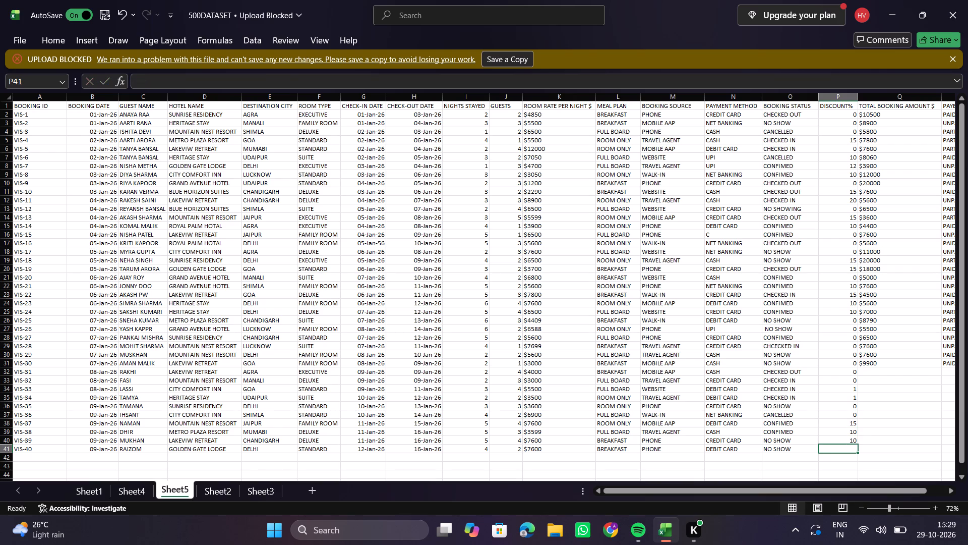
text(10)
key(Return)
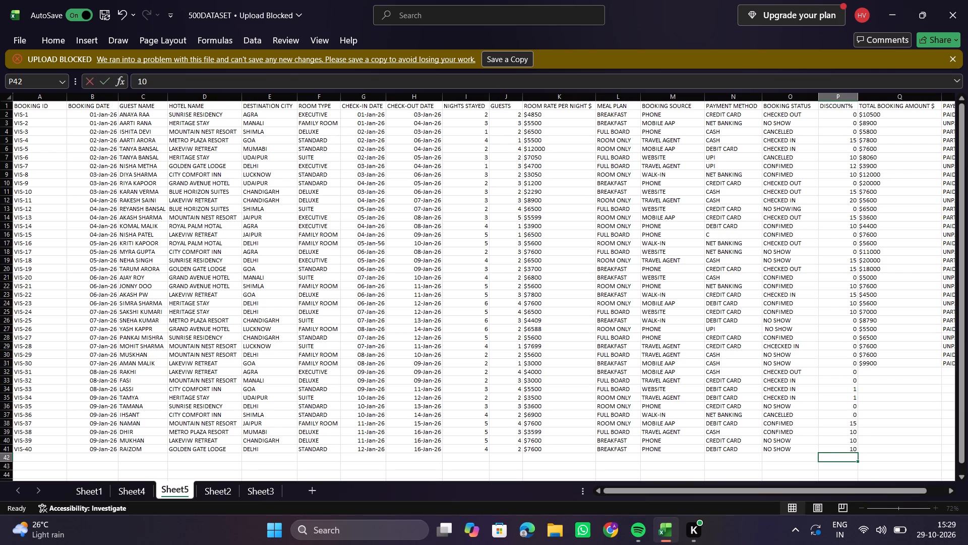
Enter the total booking amount $58000 in cell Q32 for booking VIS-31.
key(Right)
key(Up)
key(Up)
key(Up)
key(Up)
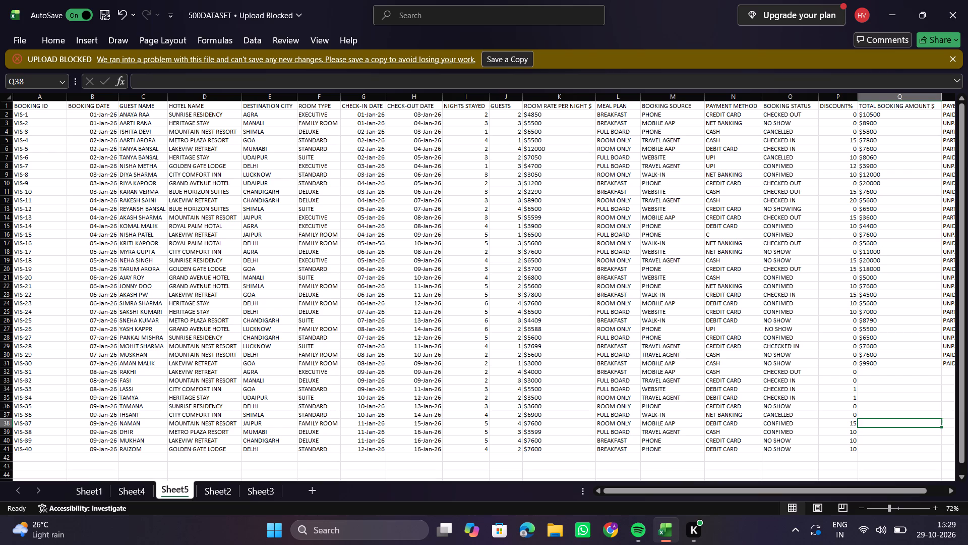
key(Up)
key(Up)
key(Up)
key(Up)
scroll(805, 400, left, 1)
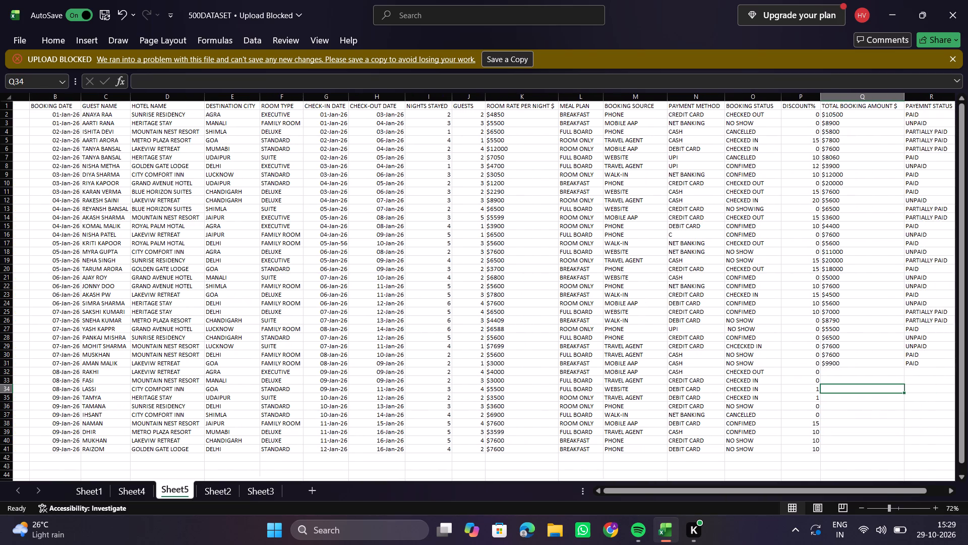
scroll(805, 400, left, 2)
scroll(805, 400, right, 2)
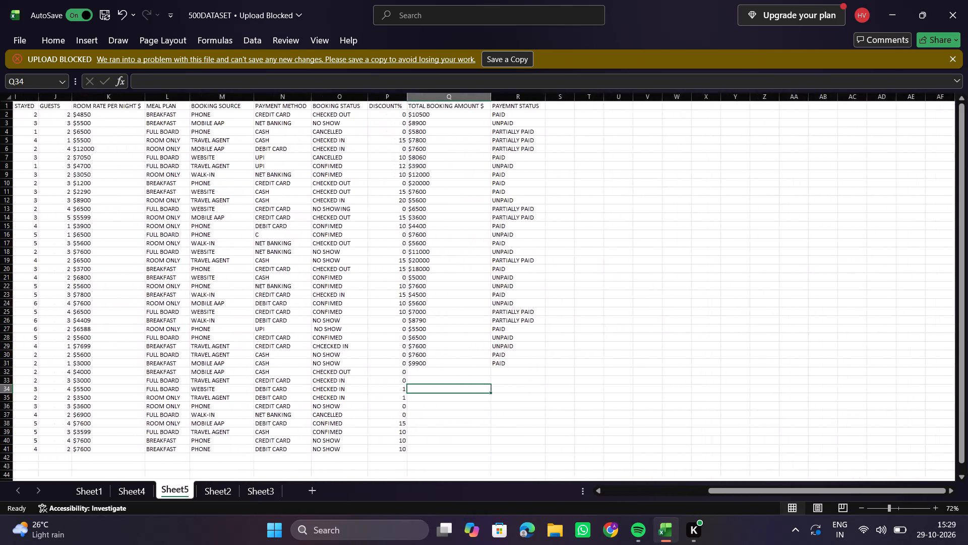
scroll(805, 400, right, 1)
key(Up)
key(Up)
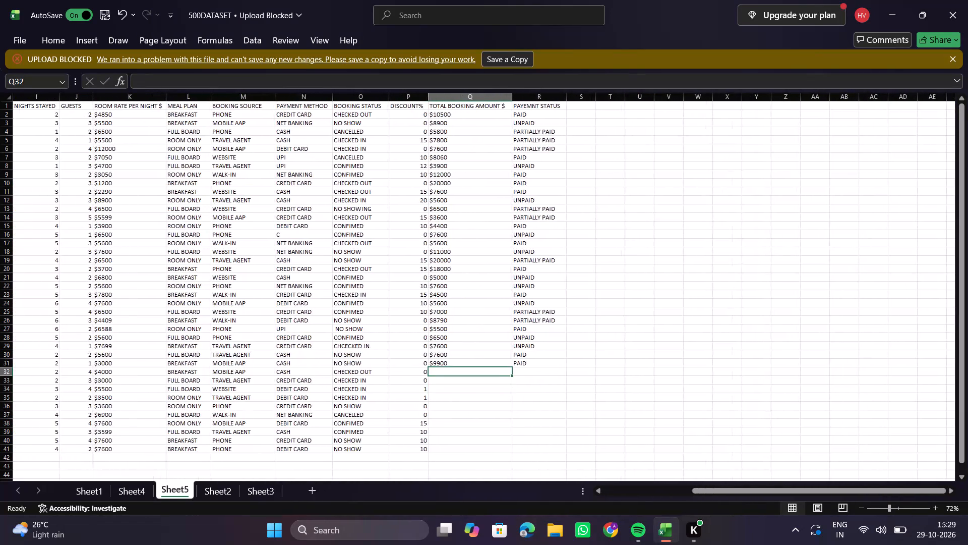
key(shift+dollar)
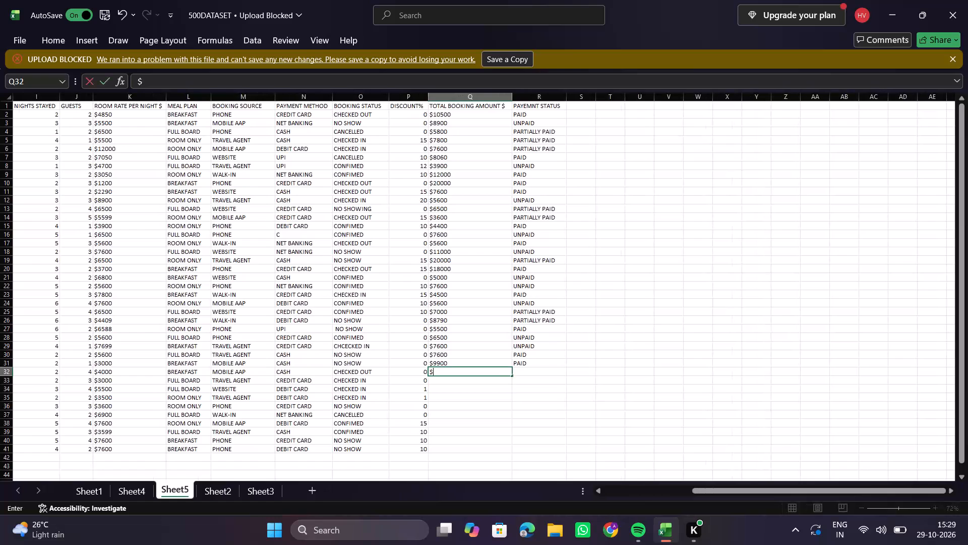
text(58000)
key(Return)
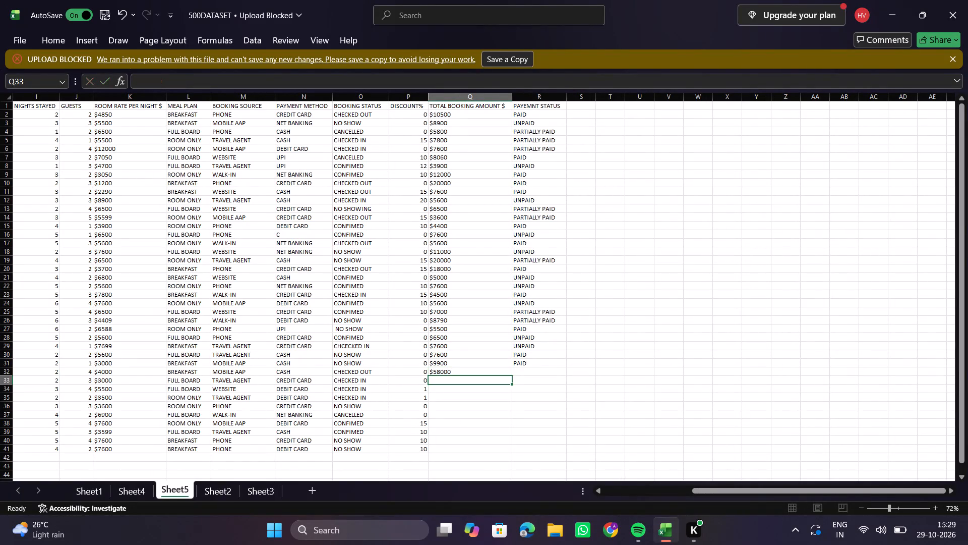
Enter the total booking amounts $54799, $4500, $19000 and $2000 in cells Q33 to Q36 for bookings VIS-32 to VIS-35.
key(shift+dollar)
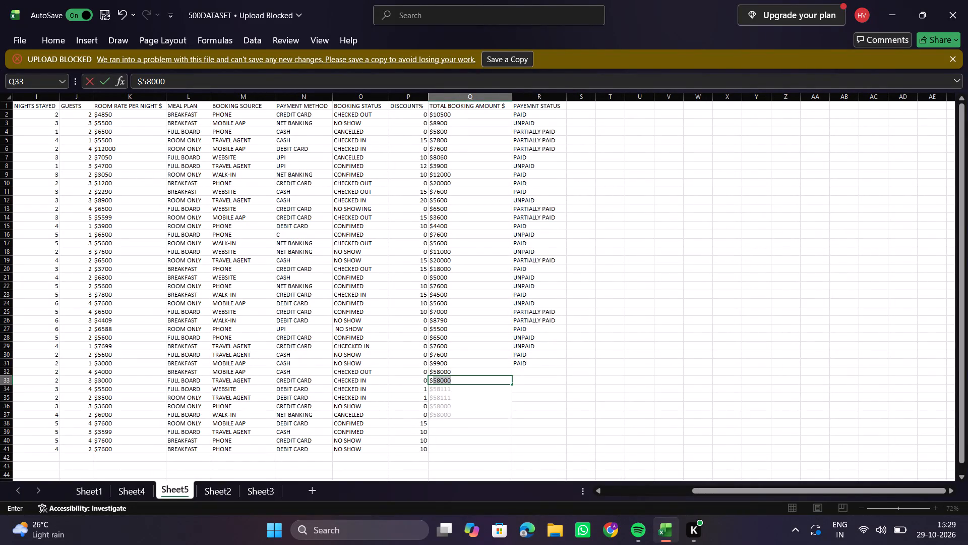
text(54799)
key(Return)
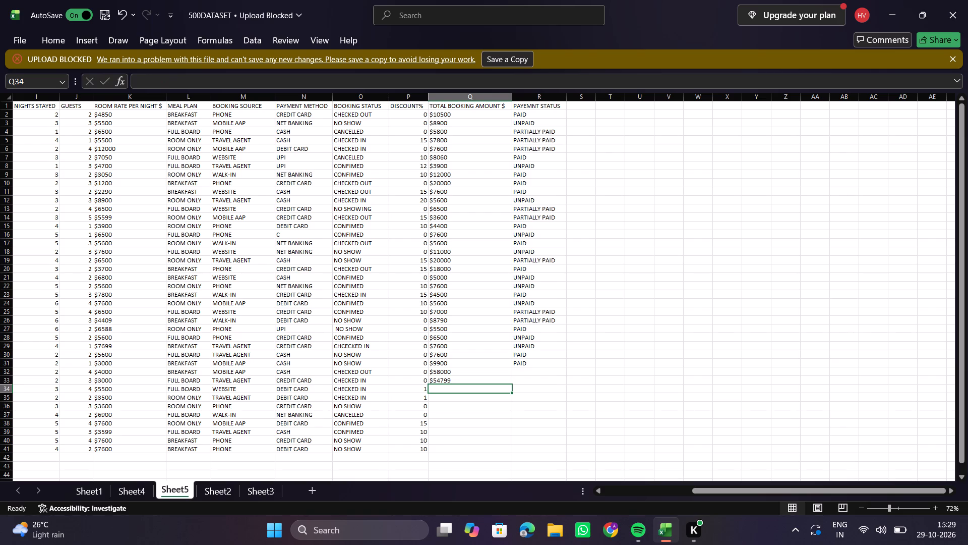
key(shift+dollar)
text(4500)
key(Return)
key(shift+dollar)
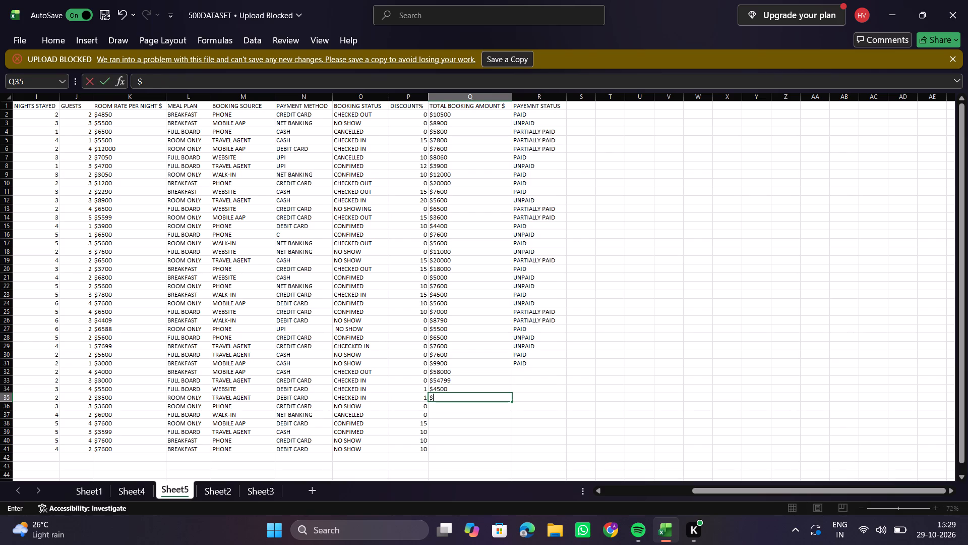
text(19000)
key(Return)
key(shift+dollar)
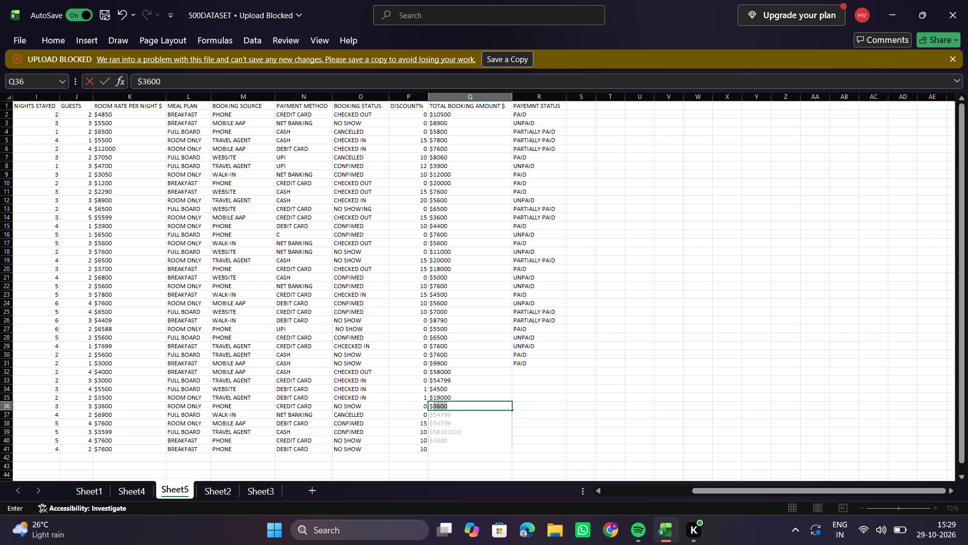
text(2000)
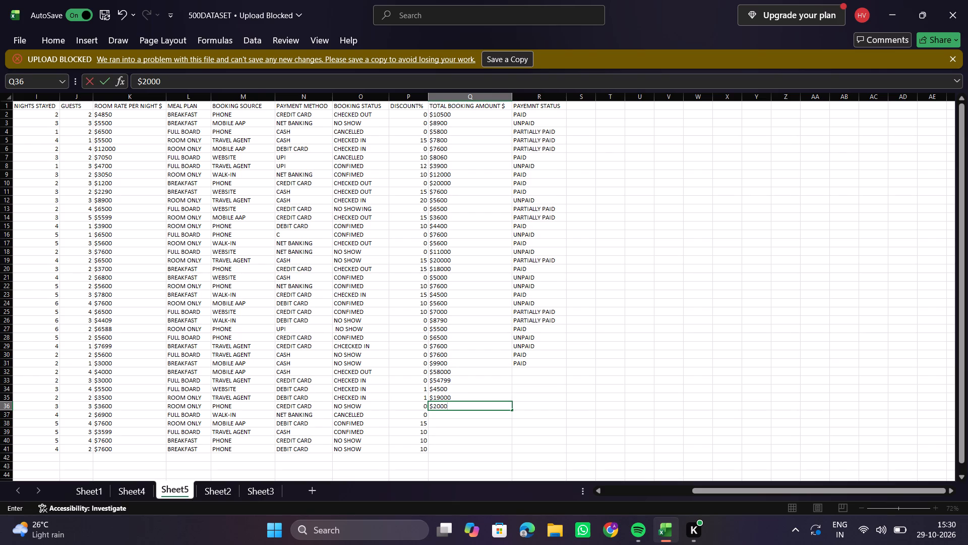
key(Return)
Enter the total booking amounts $5000, $9800, $6500, $7600 and $6758 in cells Q37 to Q41 for bookings VIS-36 to VIS-40.
key(shift+dollar)
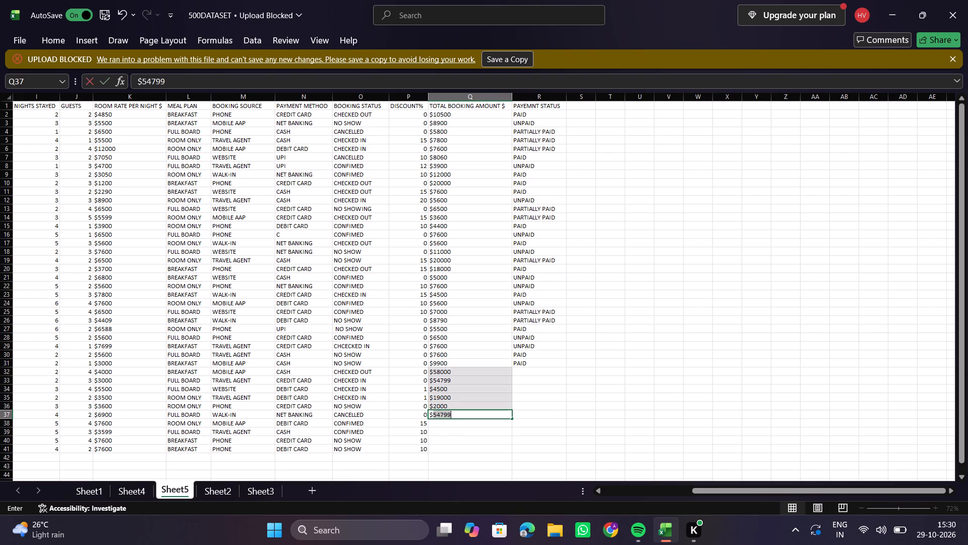
text(5000)
key(Return)
key(shift+dollar)
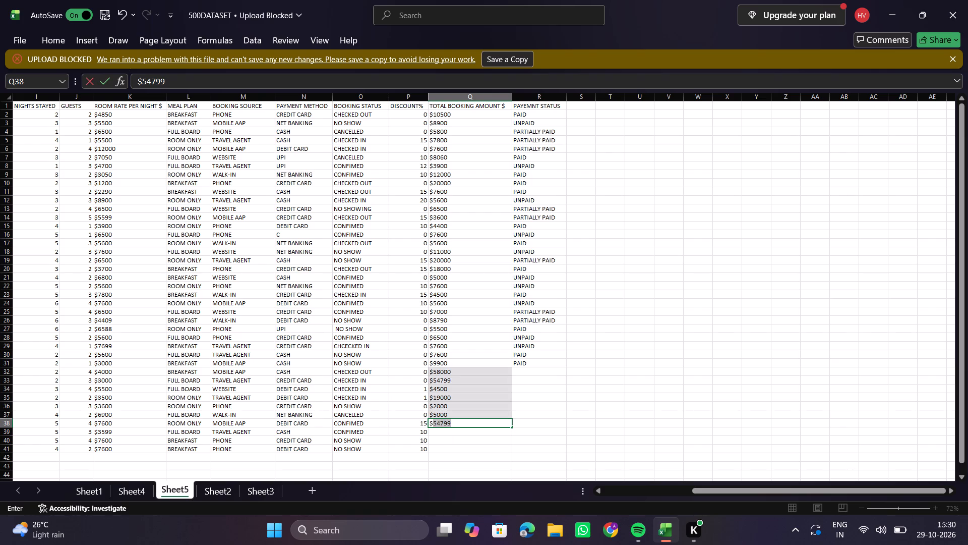
text(9800)
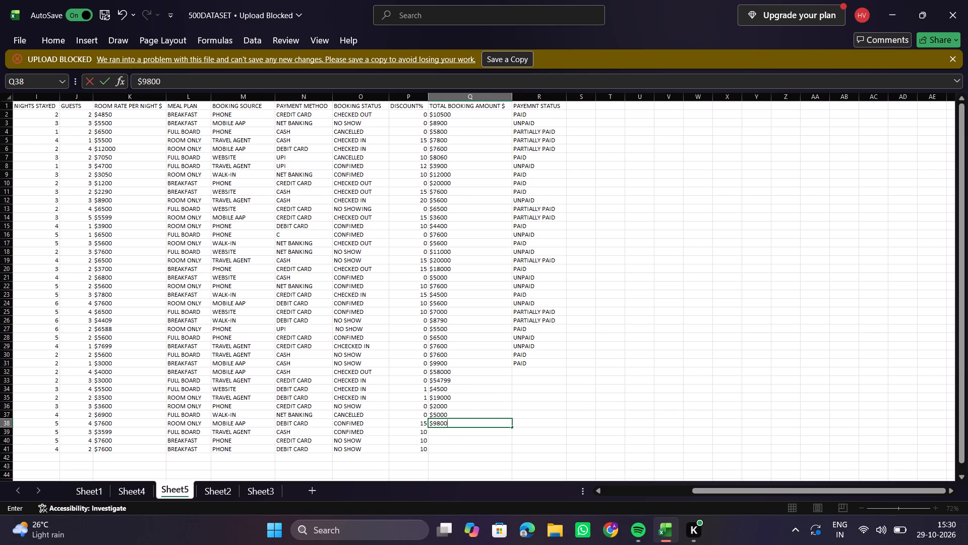
key(Return)
text($6500)
key(Return)
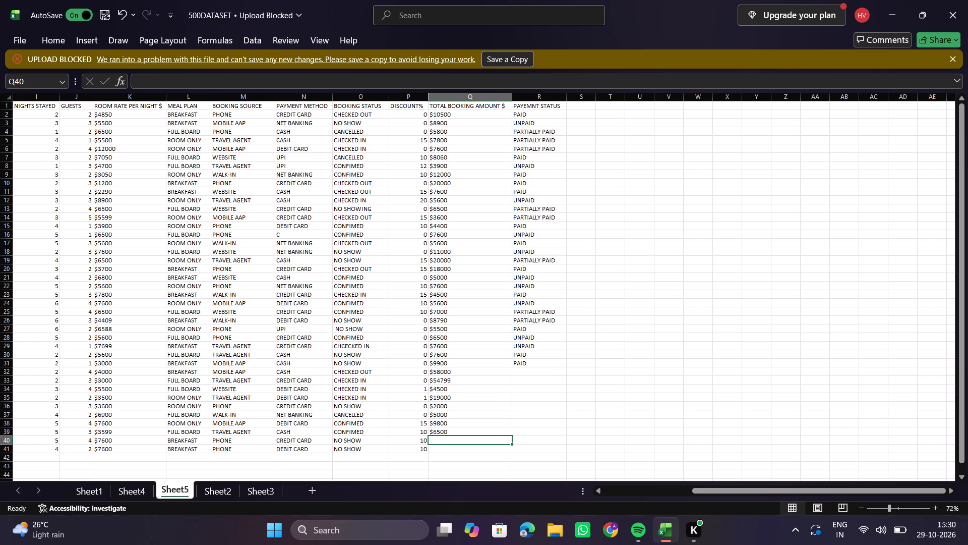
text($7600)
key(Return)
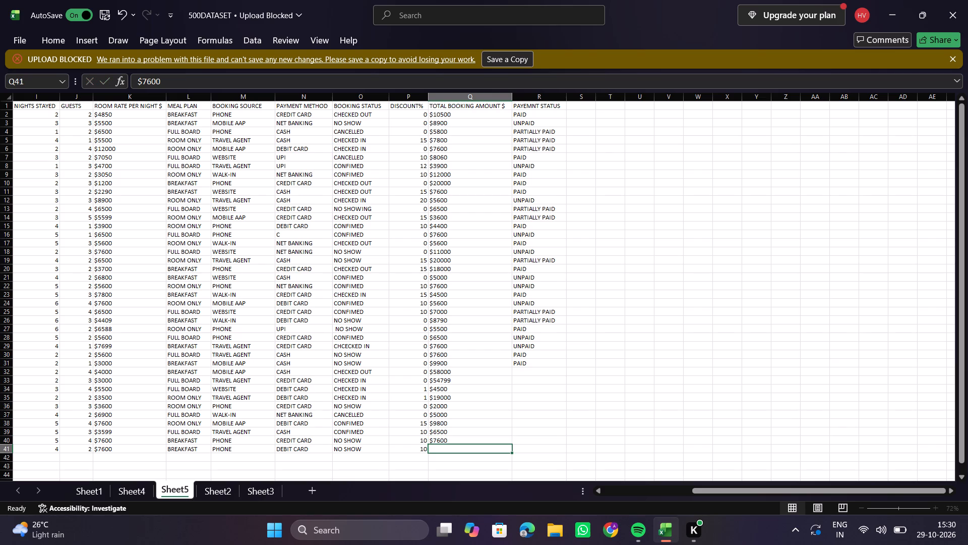
text($67589)
key(BackSpace)
key(Return)
Enter the payment statuses PAID, PARTIALLY PAID and UNPAID in cells R32 to R34 for bookings VIS-31 to VIS-33.
key(Right)
key(Up)
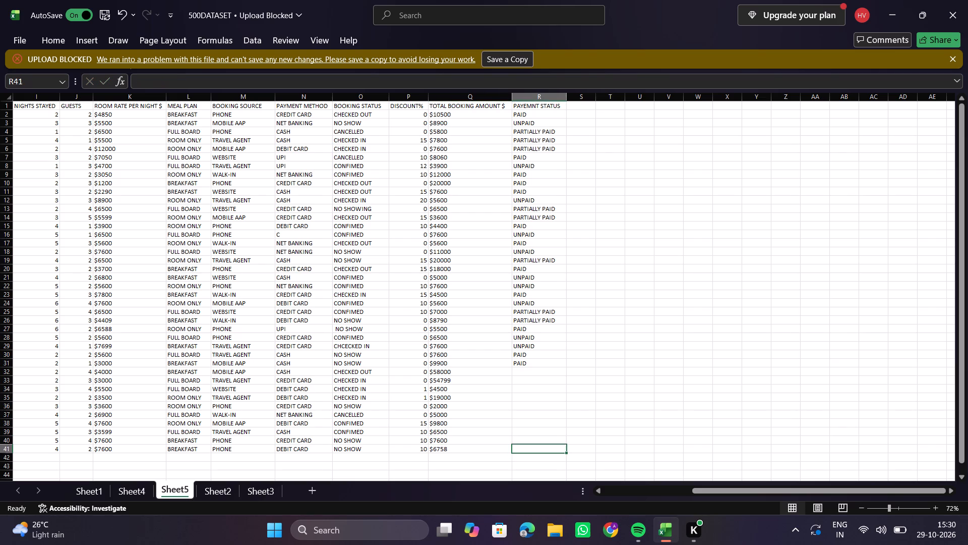
key(Up)
key(Up)
key(Up)
key(Up)
key(Up)
key(Up)
key(Up)
key(Up)
key(Up)
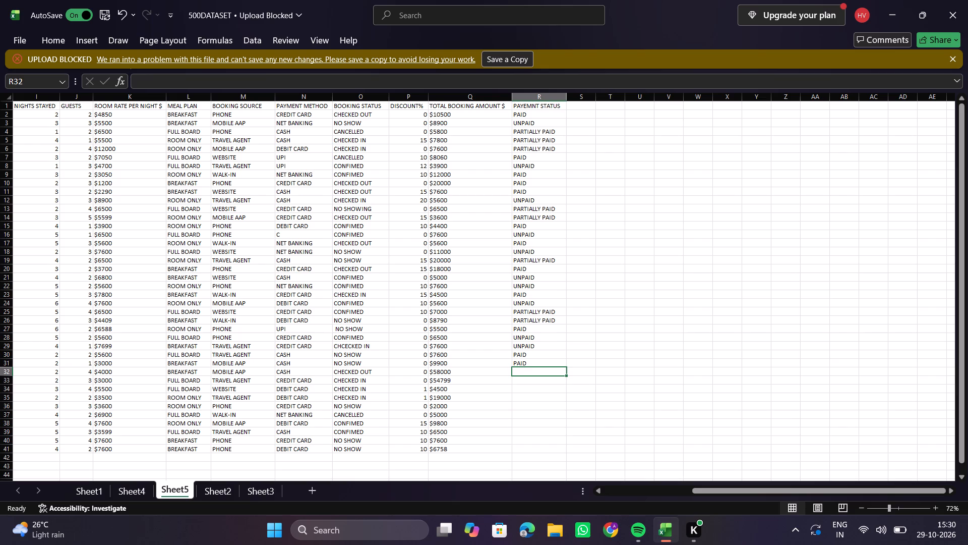
key(p)
text(AID)
key(Return)
text(PAR)
key(Return)
text(UN)
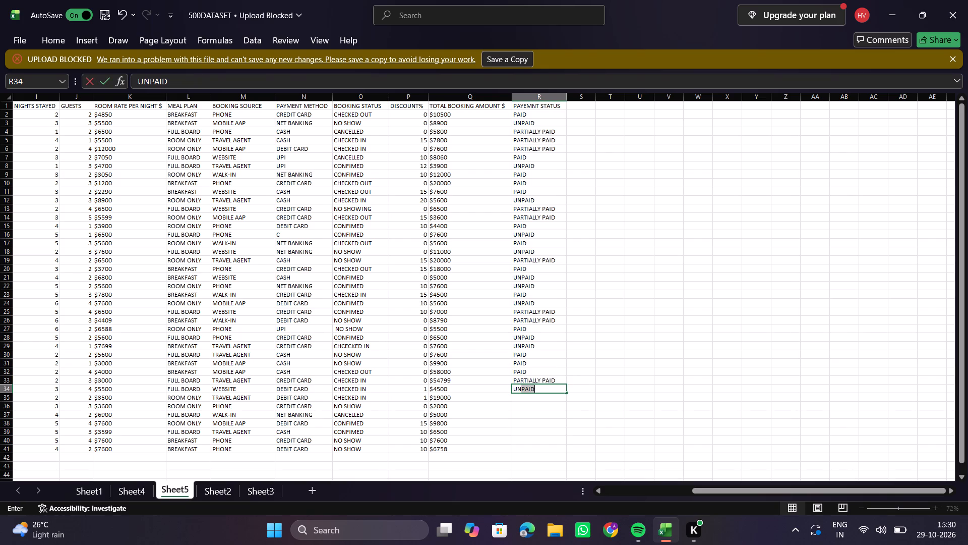
key(Return)
Enter the payment statuses PARTIALLY PAID, PARTIALLY PAID, PAID and PAID in cells R35 to R38 for bookings VIS-34 to VIS-37.
text(PAR)
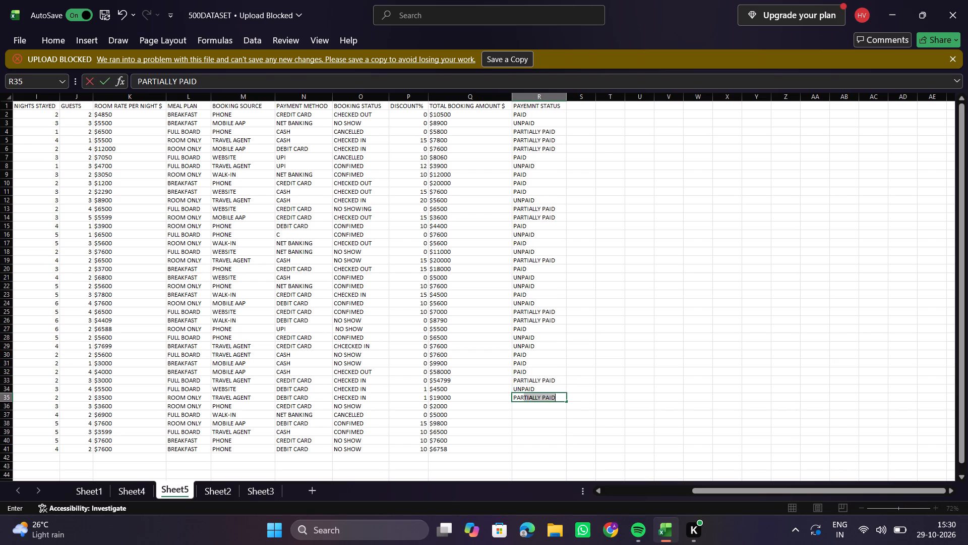
key(Return)
text(PAR)
key(Return)
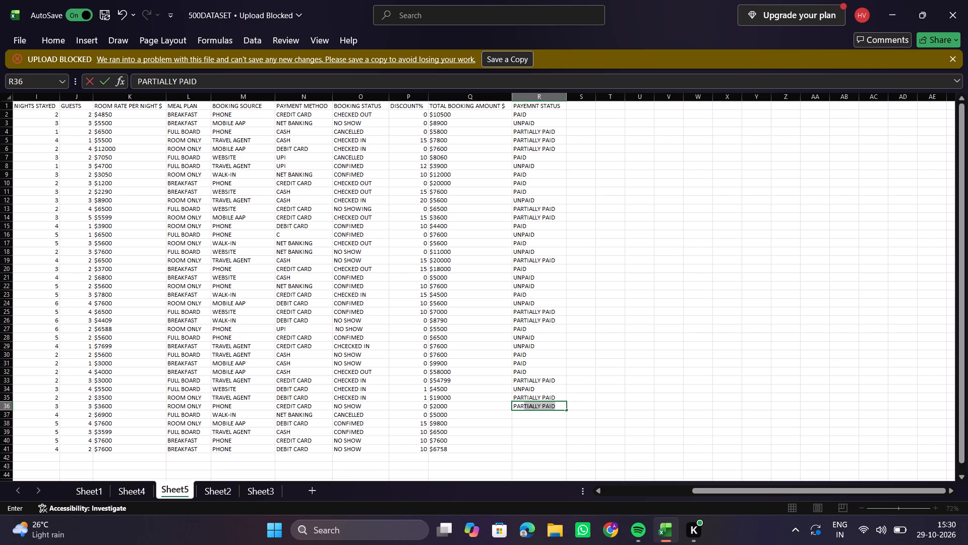
text(PAO)
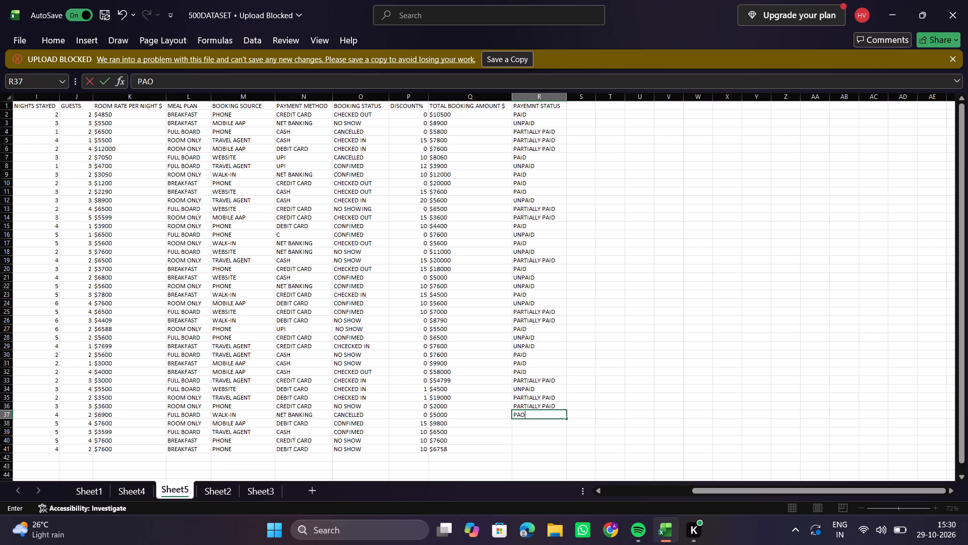
key(BackSpace)
text(ID)
key(Return)
text(PAID)
key(Return)
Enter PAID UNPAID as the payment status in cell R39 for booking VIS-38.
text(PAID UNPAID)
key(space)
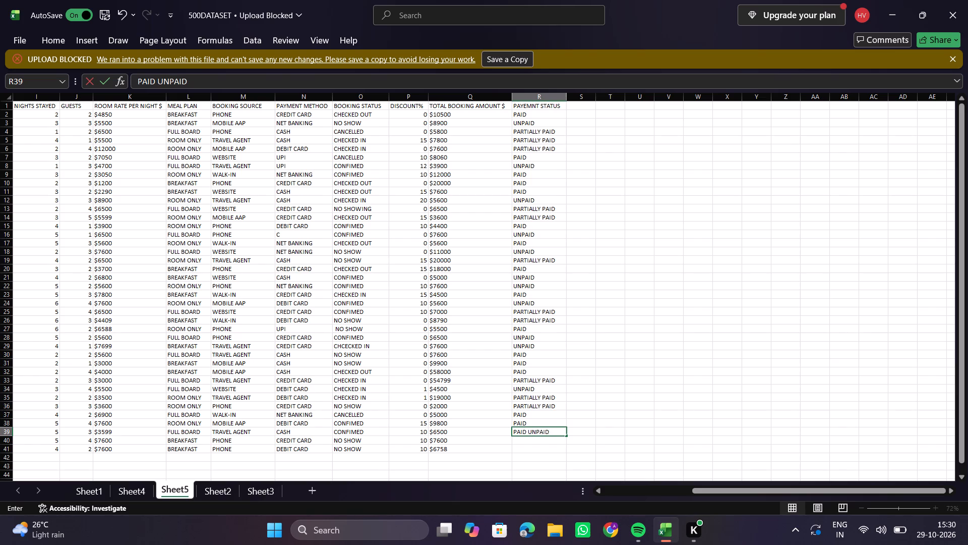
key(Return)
Enter the payment status PAID in cell R40 for booking VIS-39.
text(PAID)
key(space)
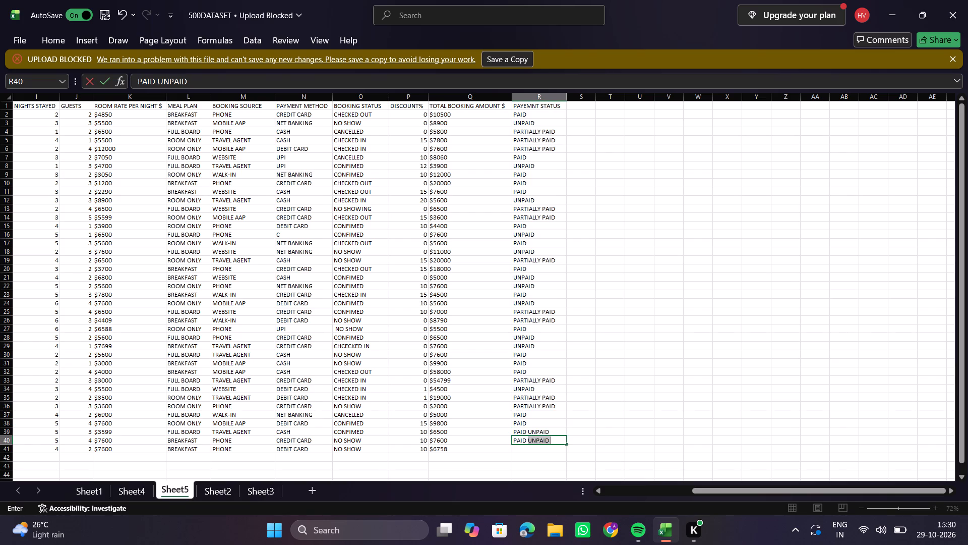
key(BackSpace)
key(Up)
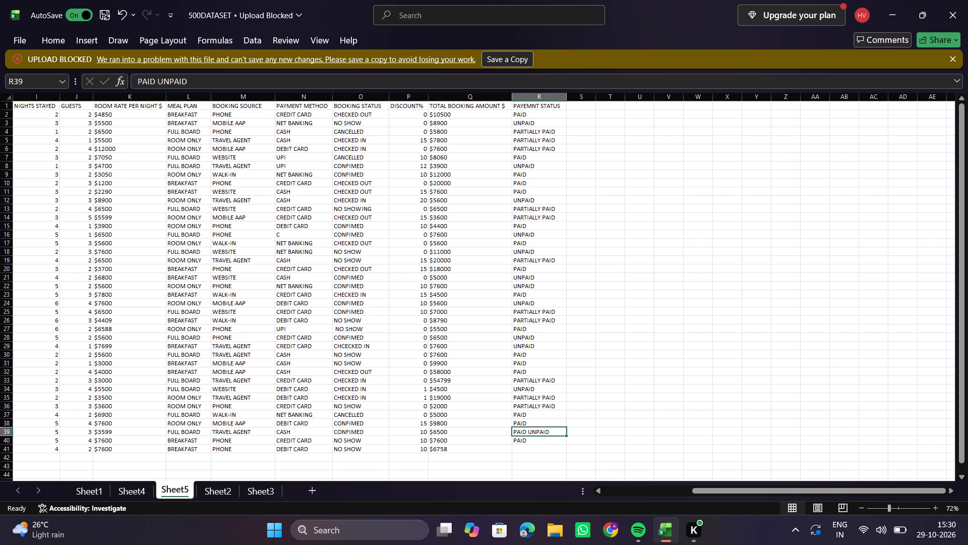
Set the payment status to UNPAID in cells R39 and R41 for bookings VIS-38 and VIS-40.
key(BackSpace)
key(p)
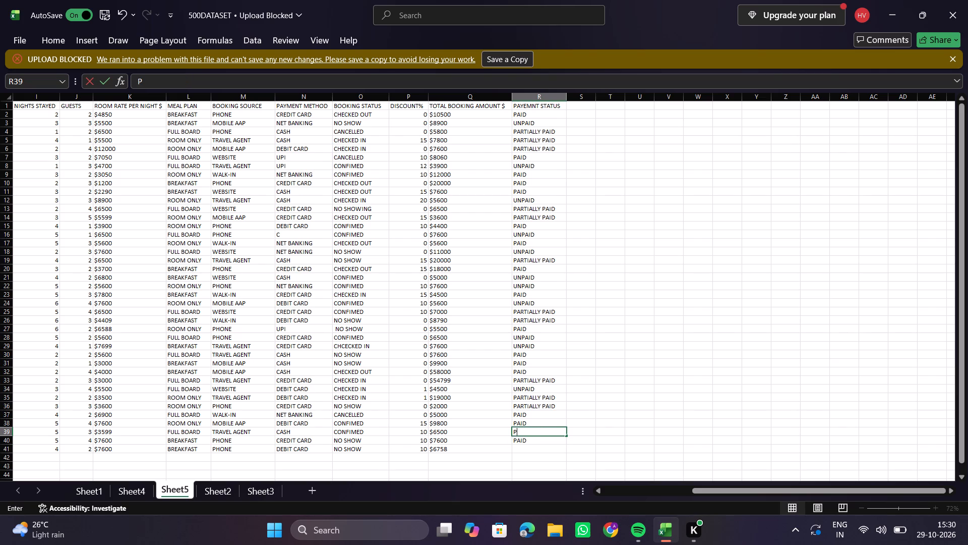
key(BackSpace)
text(UN)
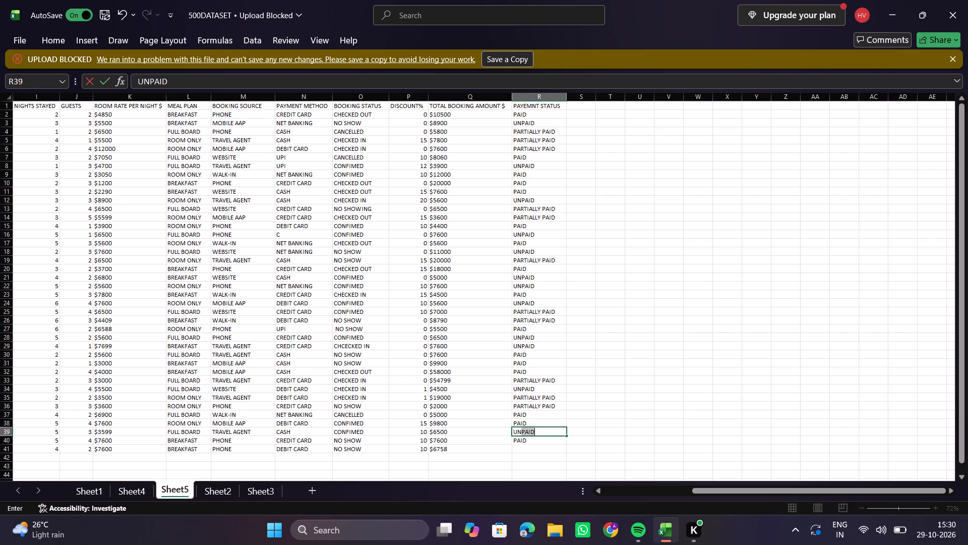
key(Return)
key(Return)
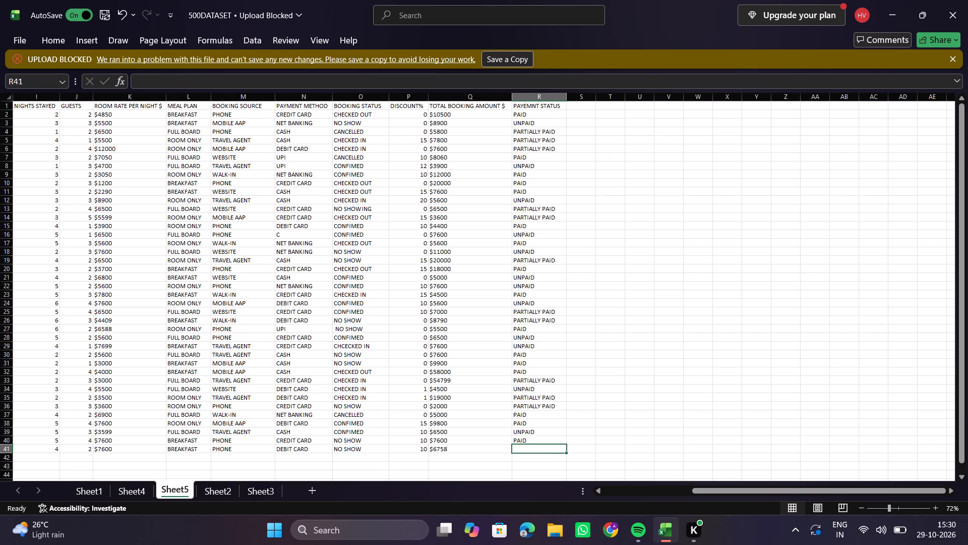
text(UN)
key(Return)
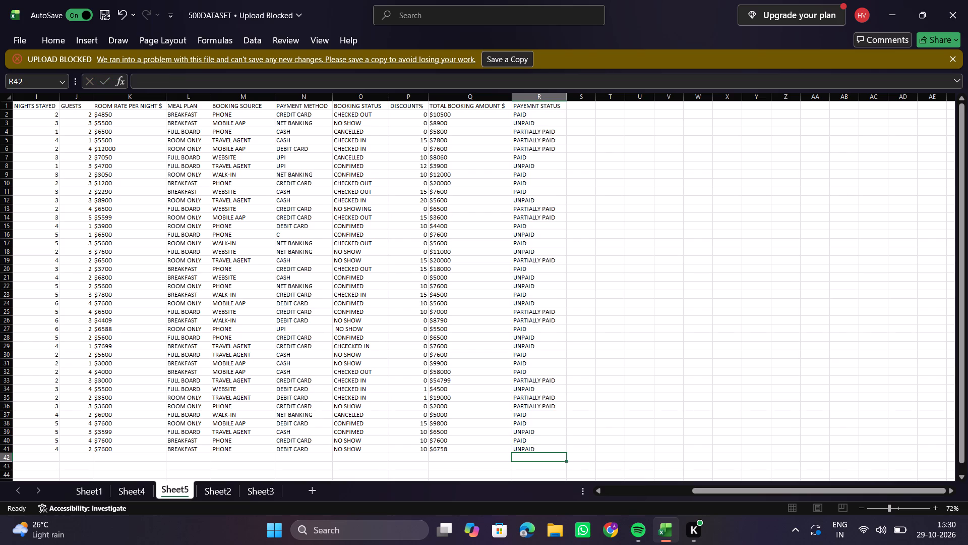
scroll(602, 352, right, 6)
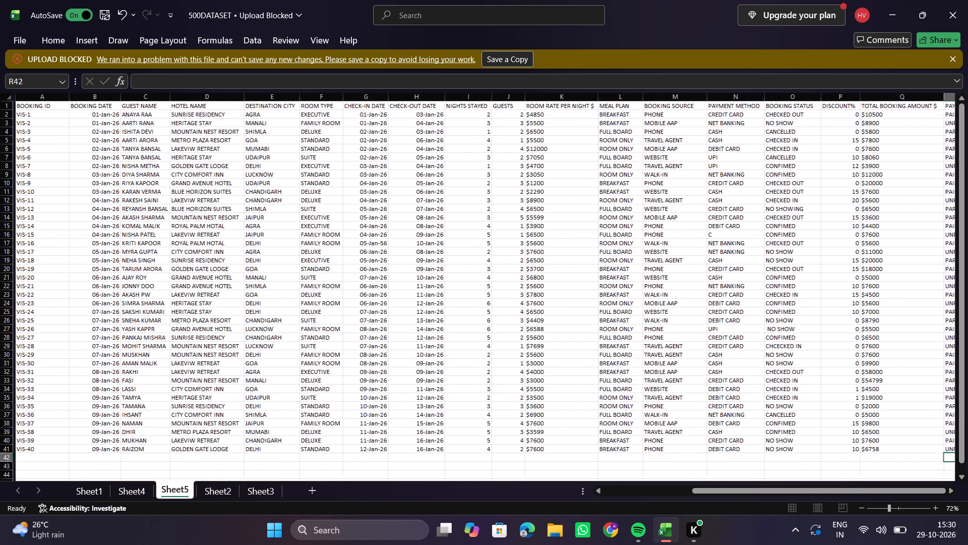